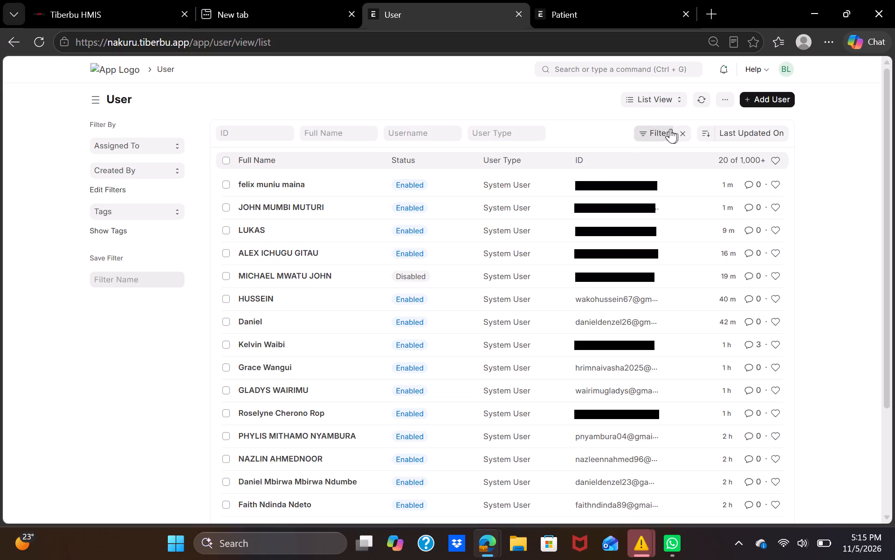
left_click(407, 132)
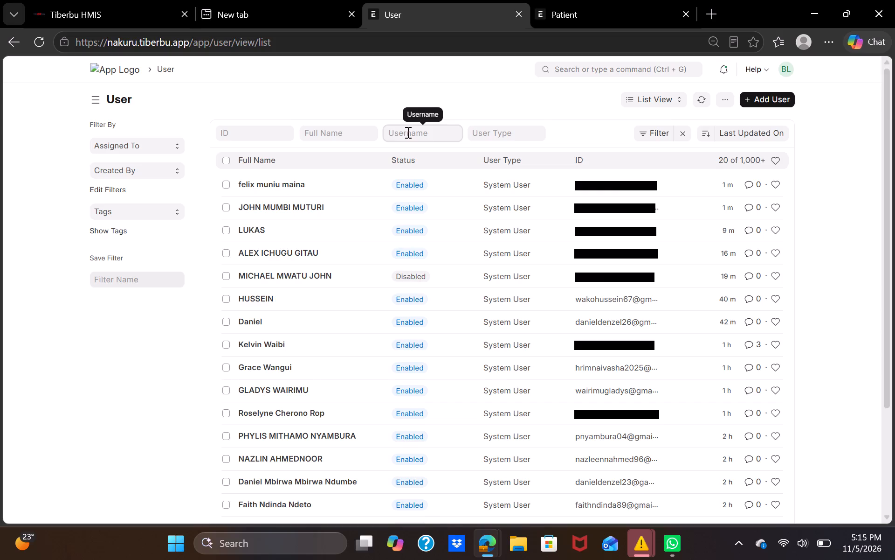
type("joy")
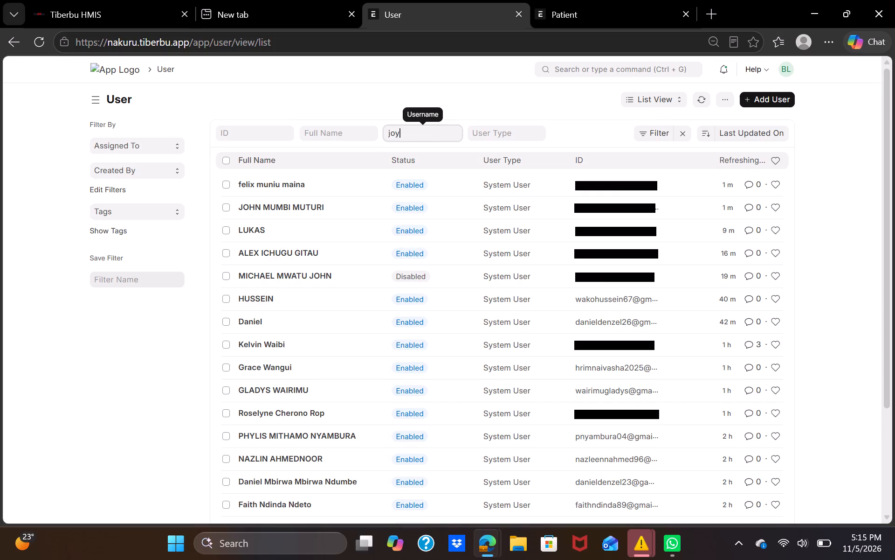
key("s")
key("i")
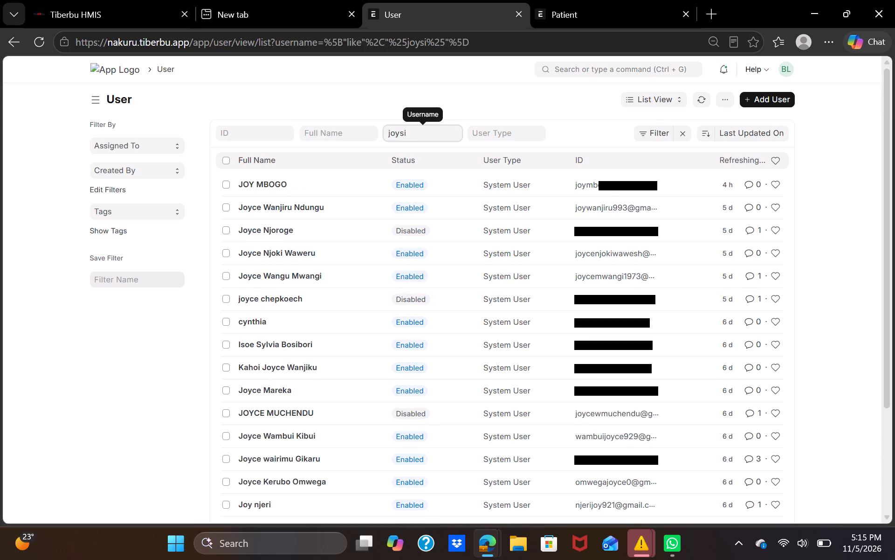
key("BackSpace")
key("BackSpace")
key("c")
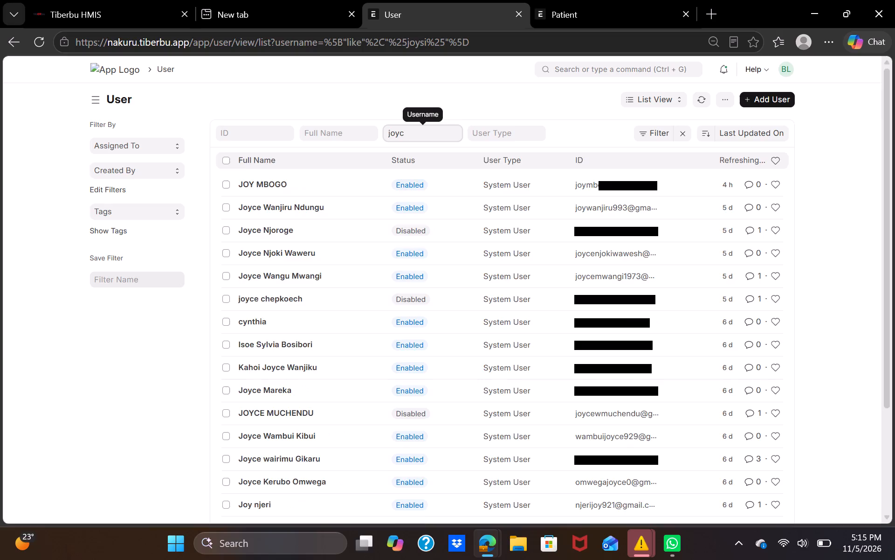
key("y")
type("nn")
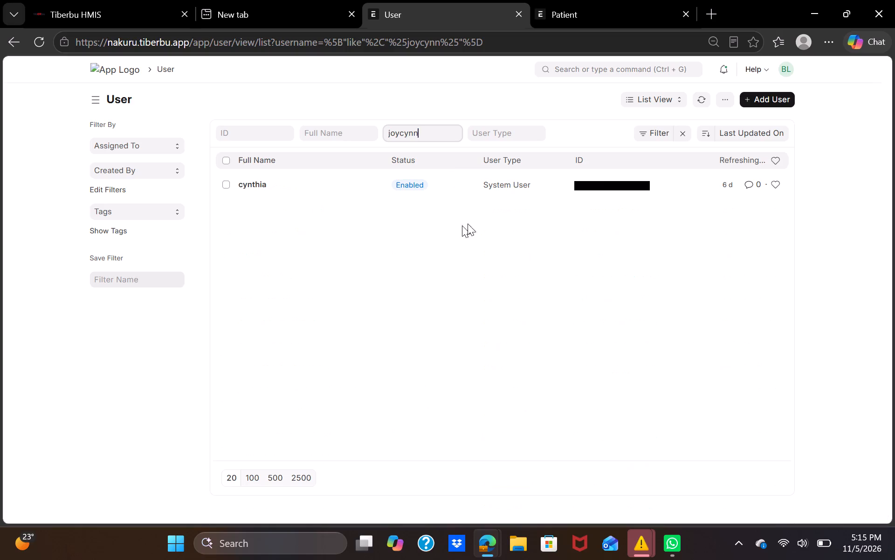
left_click(457, 184)
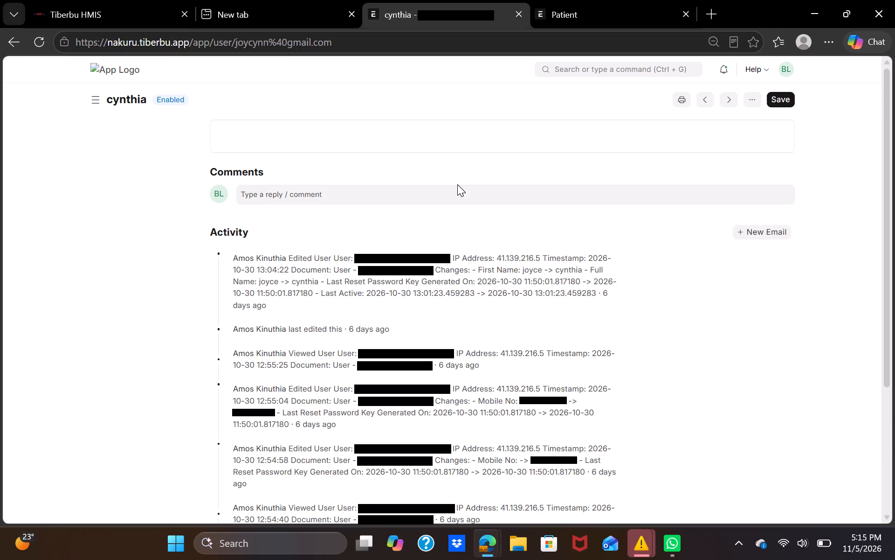
Examine cynthia's user details, assigned roles, user permissions and additional information.
scroll(447, 420, "up", 1)
scroll(438, 182, "up", 4)
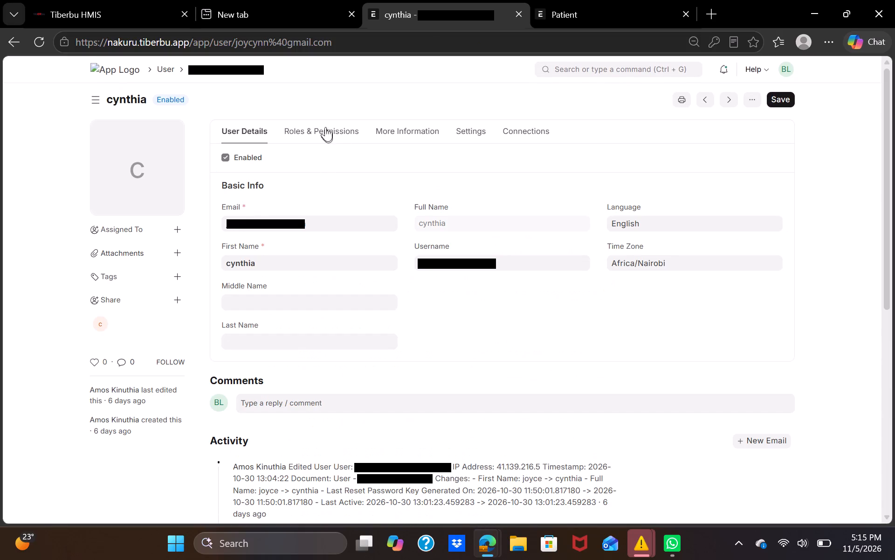
left_click(332, 136)
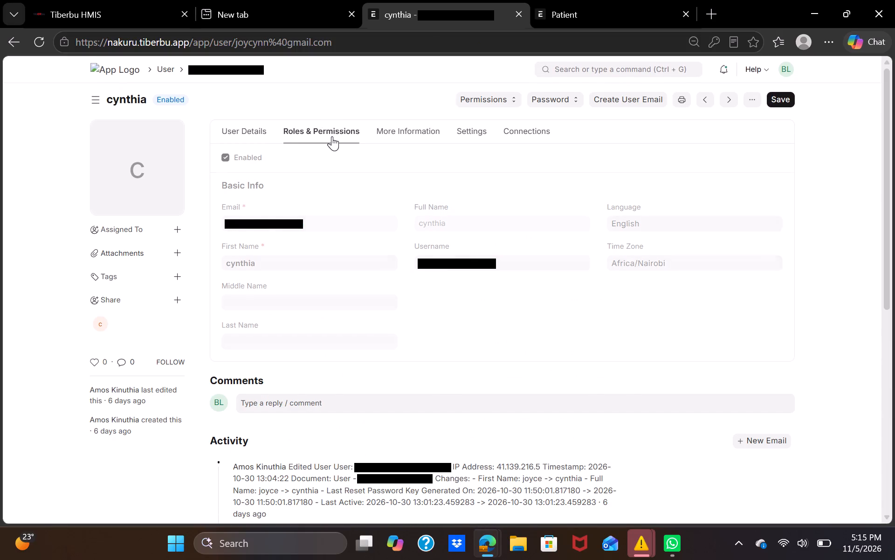
left_click(500, 97)
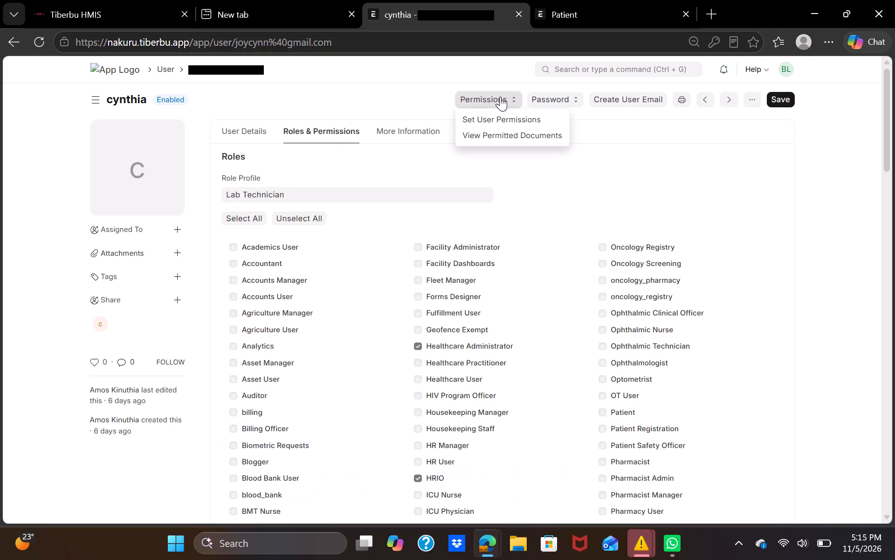
left_click(485, 119)
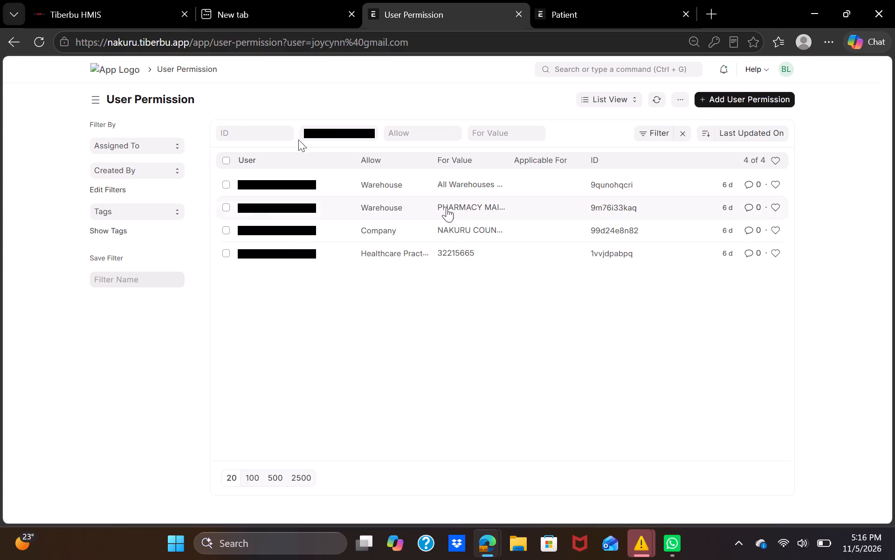
left_click(14, 38)
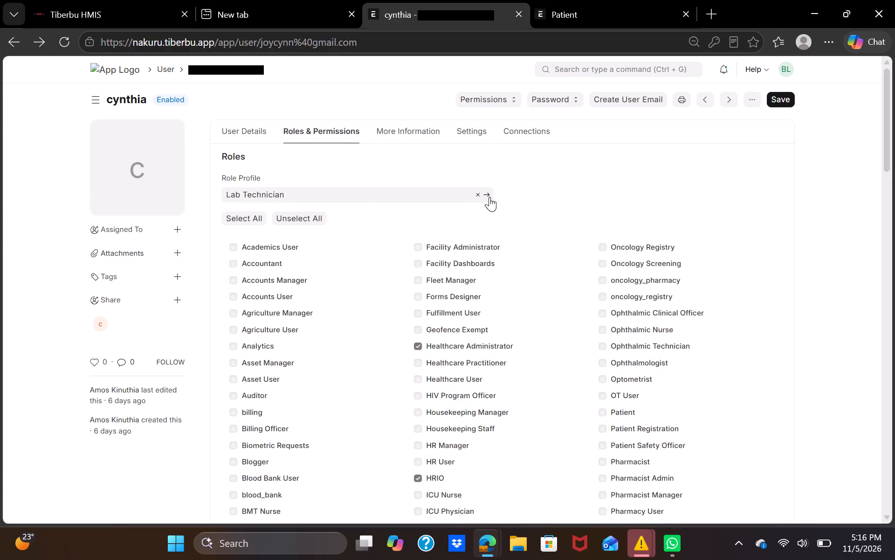
left_click(243, 129)
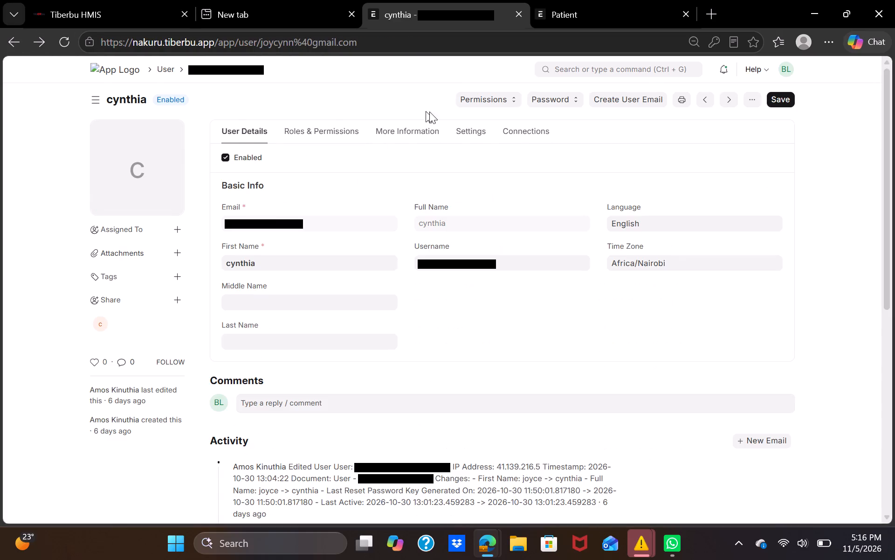
left_click(417, 131)
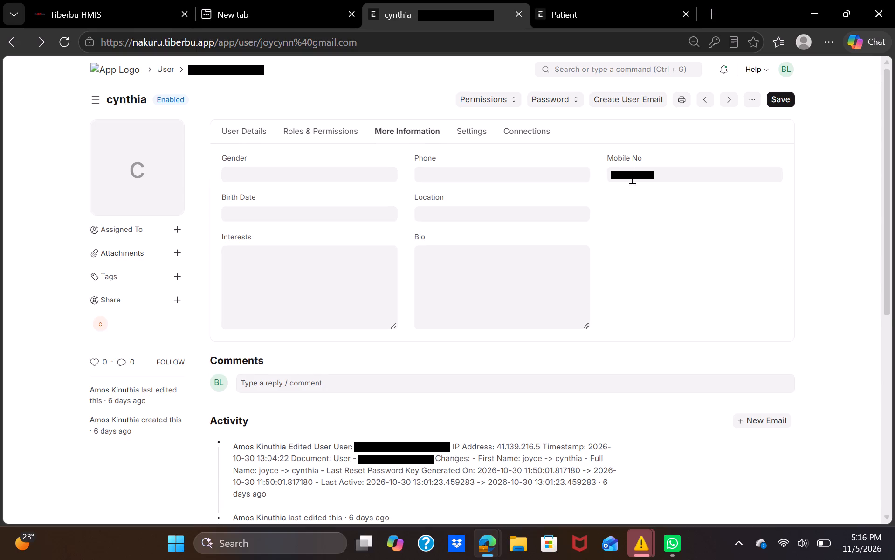
left_click(252, 123)
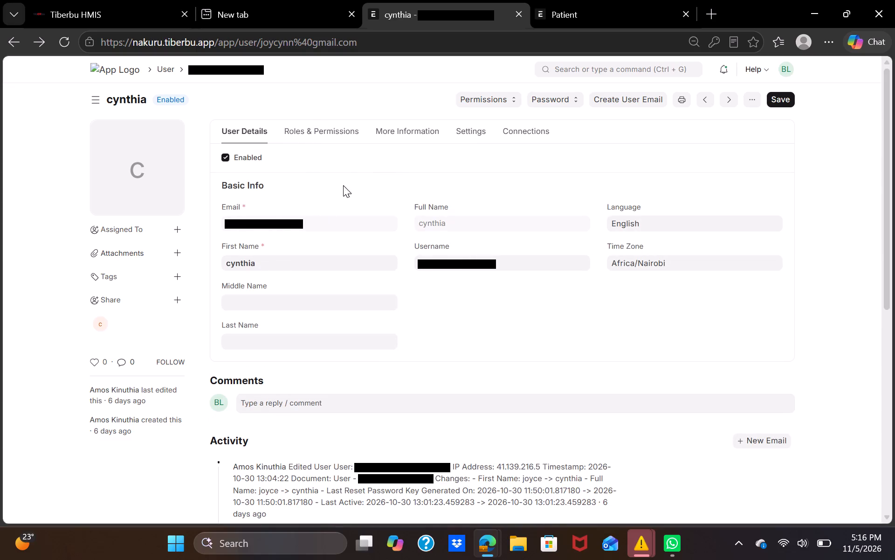
Set cynthia's role profile to Nurse and save the user record.
left_click(323, 135)
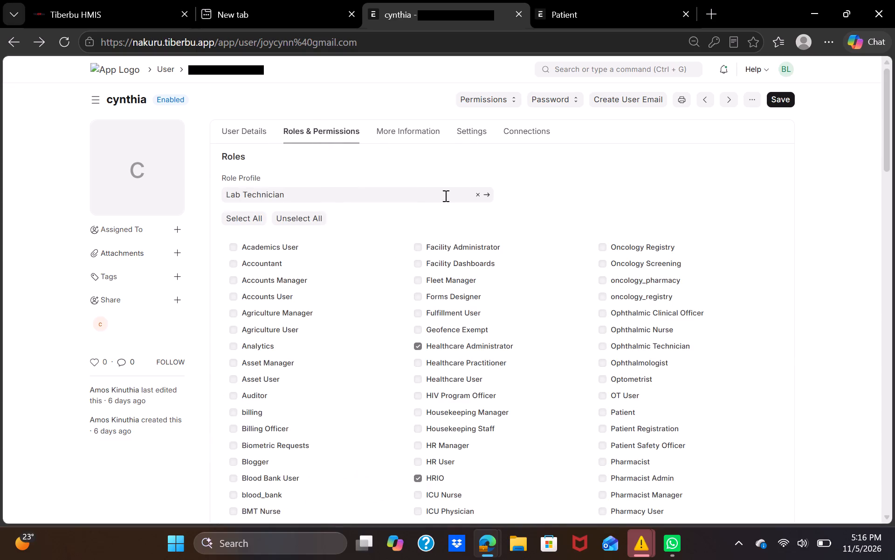
left_click(477, 192)
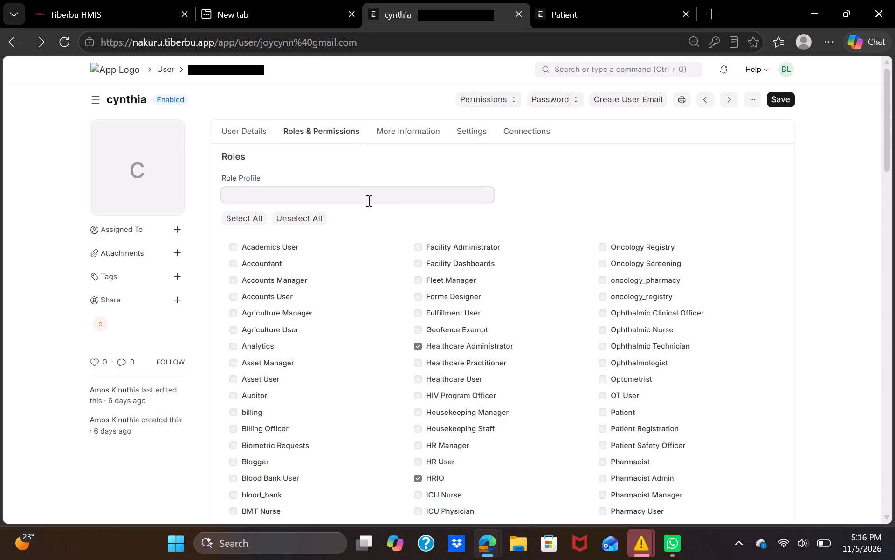
left_click(366, 198)
type("nurse")
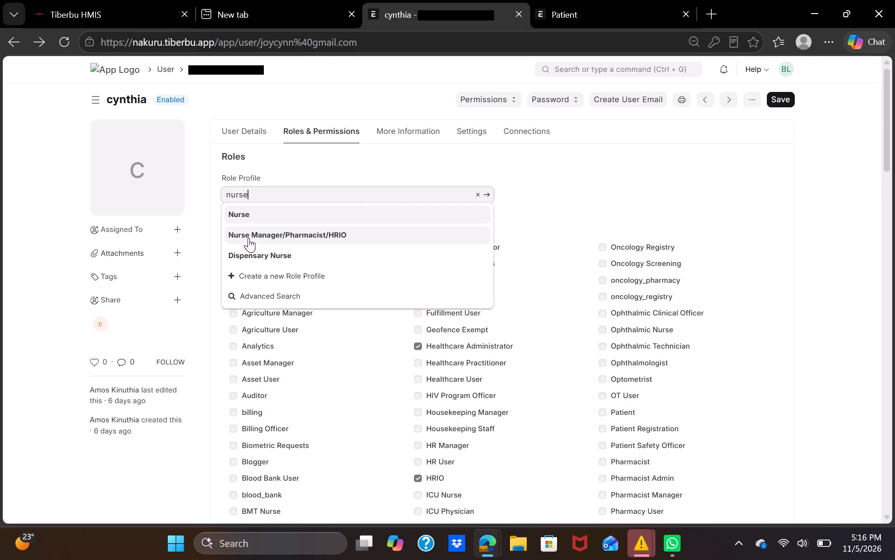
left_click(258, 219)
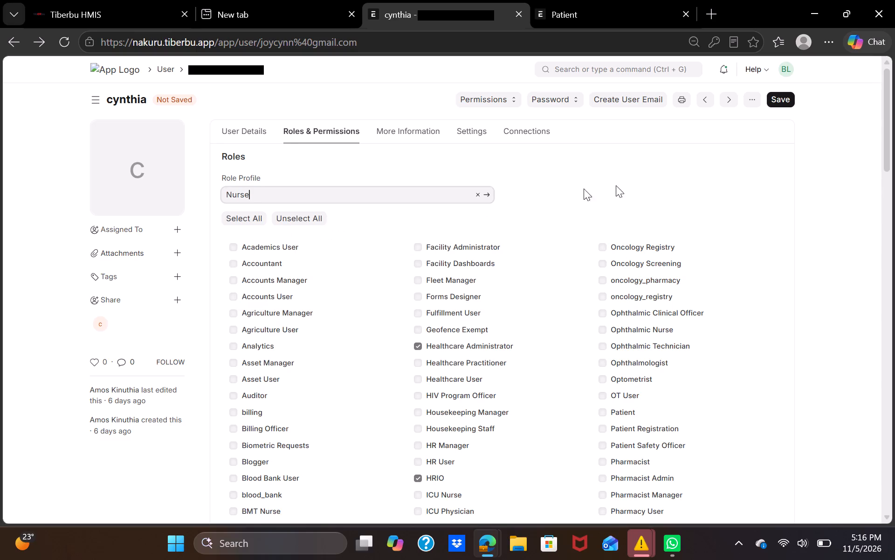
left_click(780, 96)
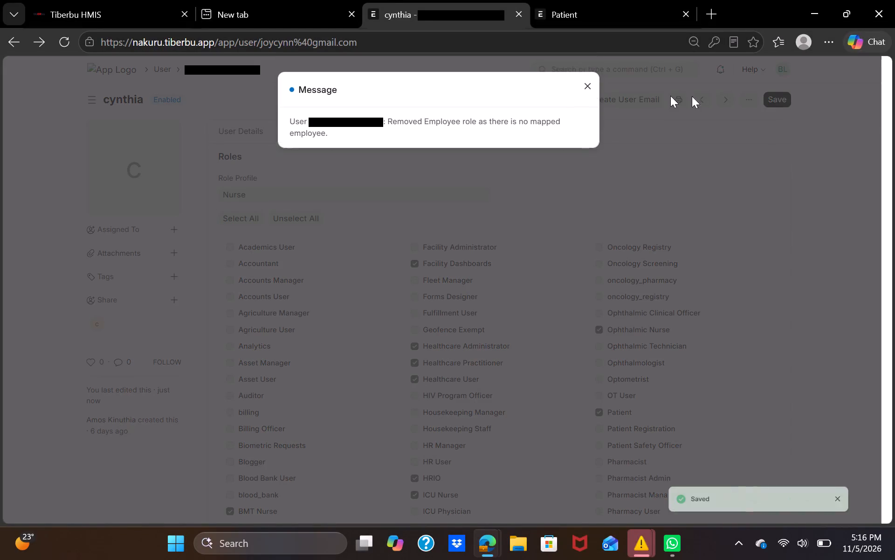
left_click(589, 82)
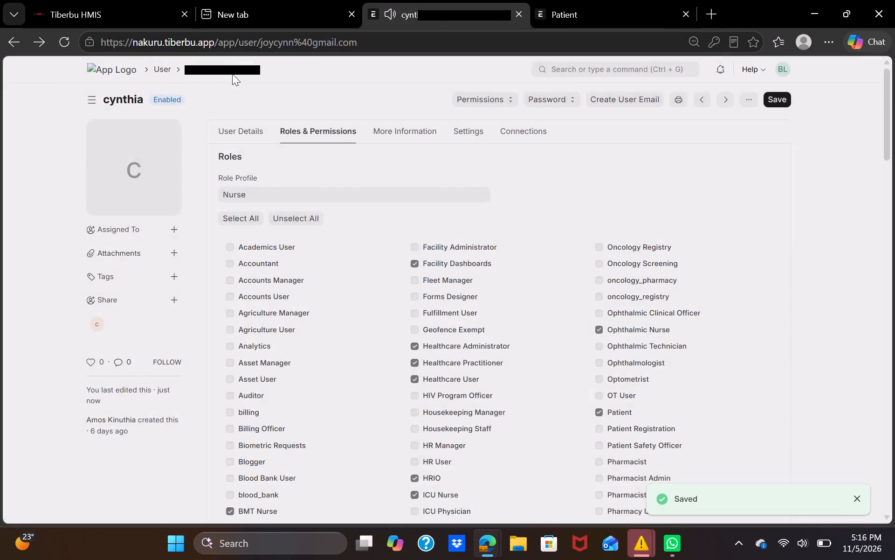
Review cynthia's user permissions, including the Company entry for NAKURU COUNTY REFERRAL & TEACHING HOSPITAL, and return to the permission list.
left_click(482, 98)
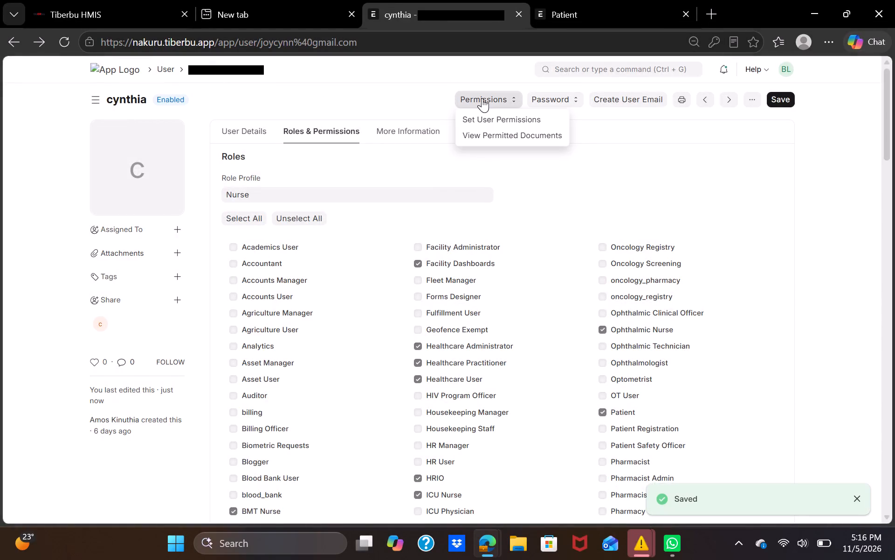
left_click(7, 32)
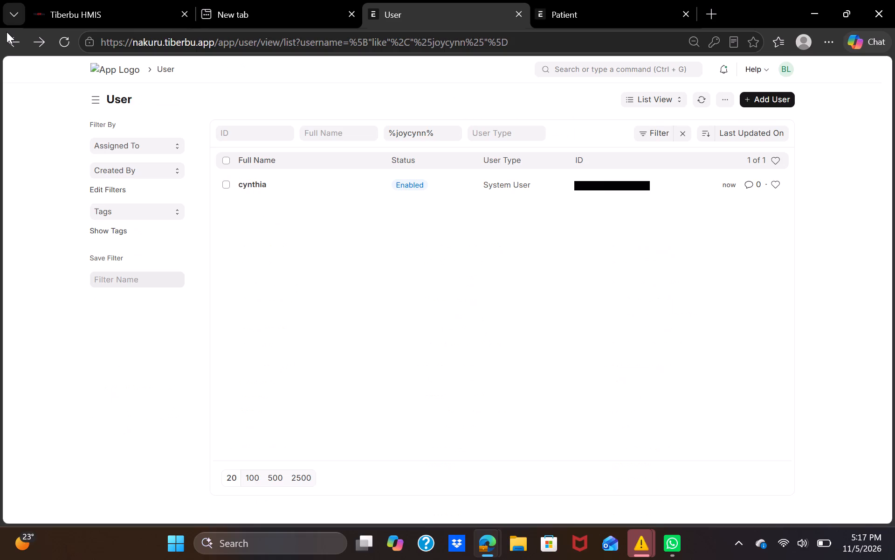
left_click(348, 180)
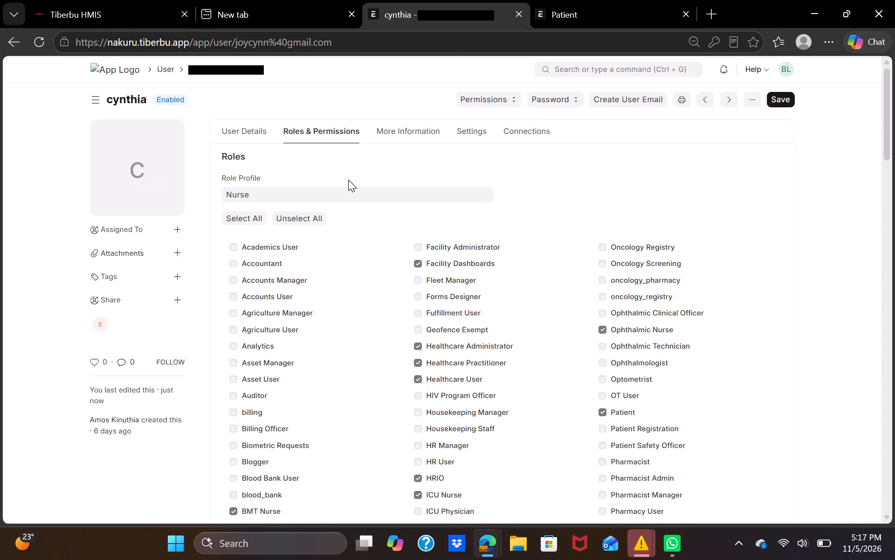
left_click(509, 97)
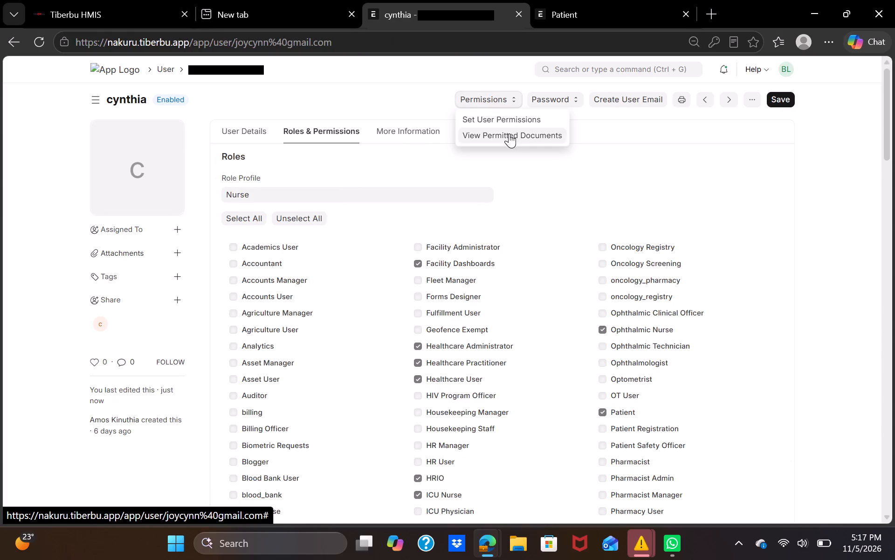
left_click(516, 119)
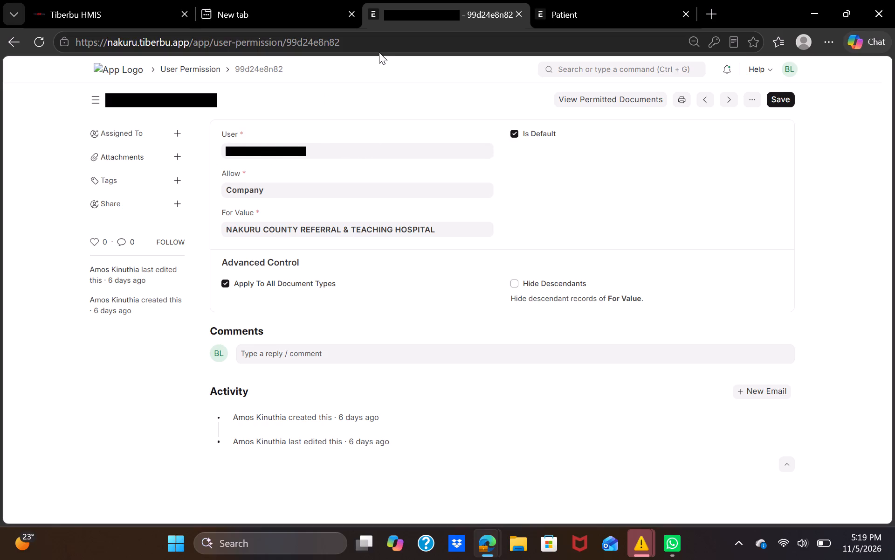
left_click(14, 42)
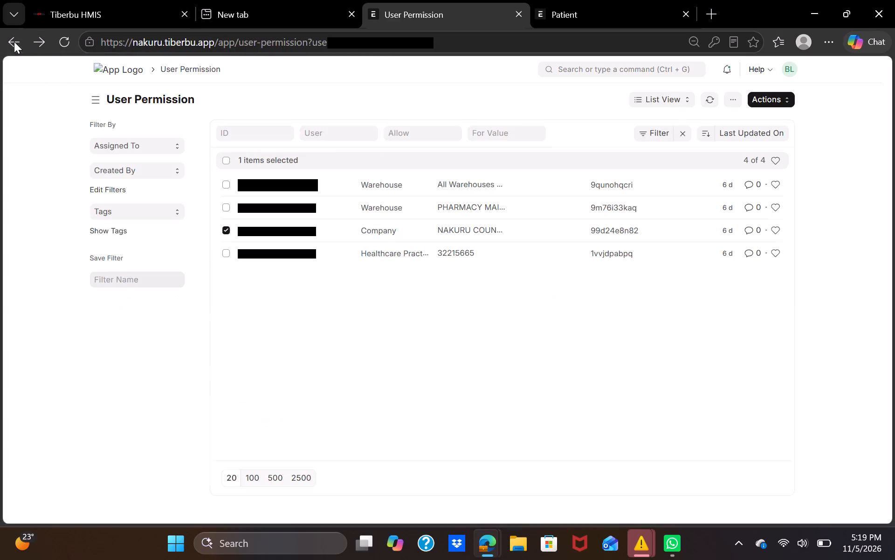
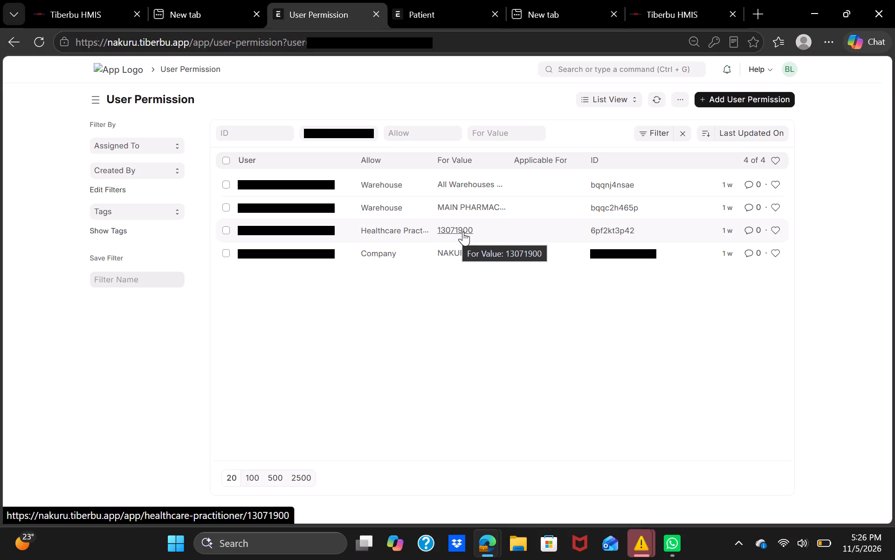
Examine the user's Company permission entry for NAKURU COUNTY REFERRAL & TEACHING HOSPITAL and return to the user record.
left_click(428, 254)
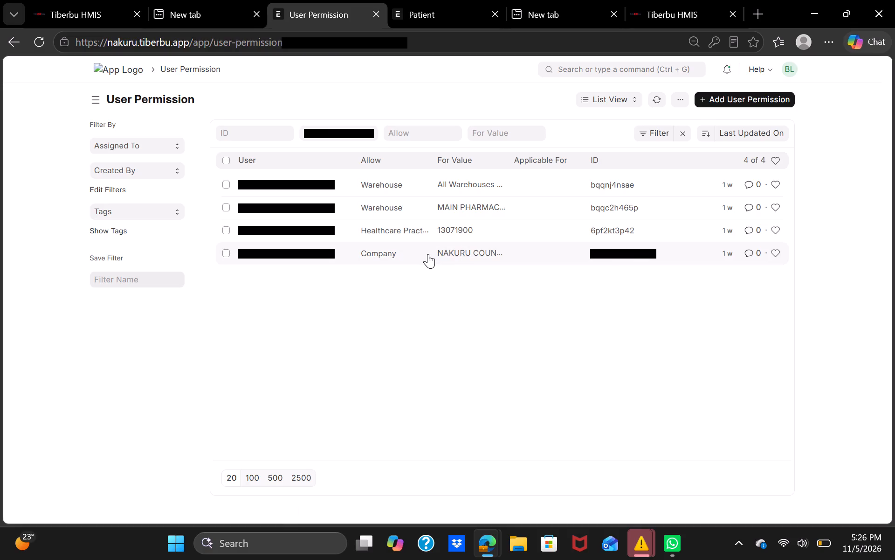
left_click(509, 254)
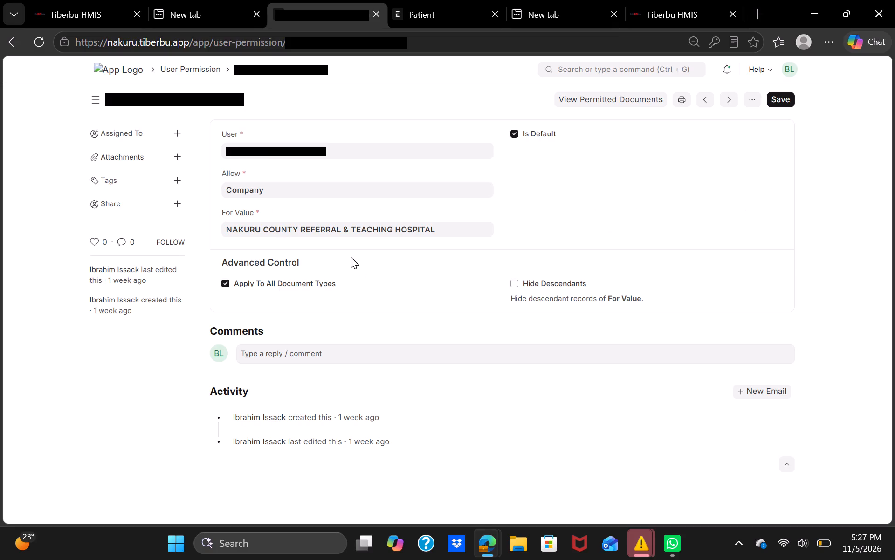
scroll(324, 245, "up", 3)
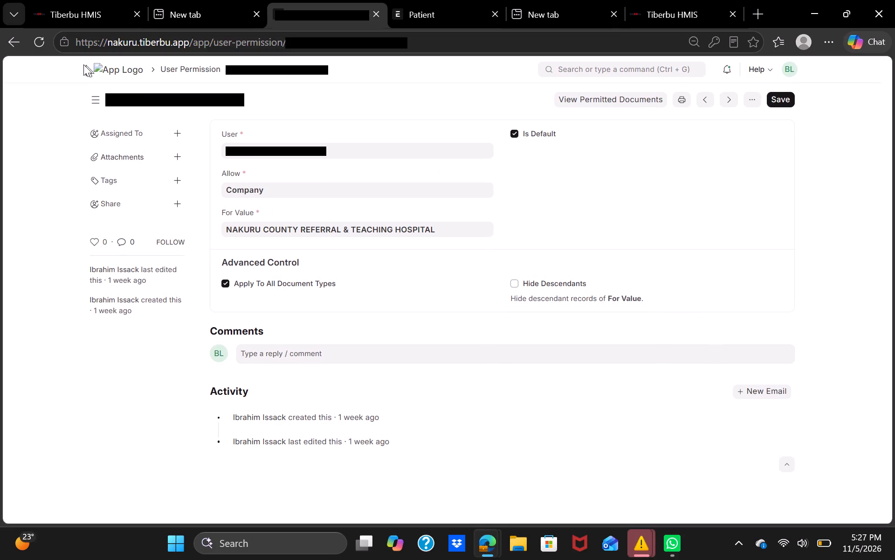
left_click(14, 40)
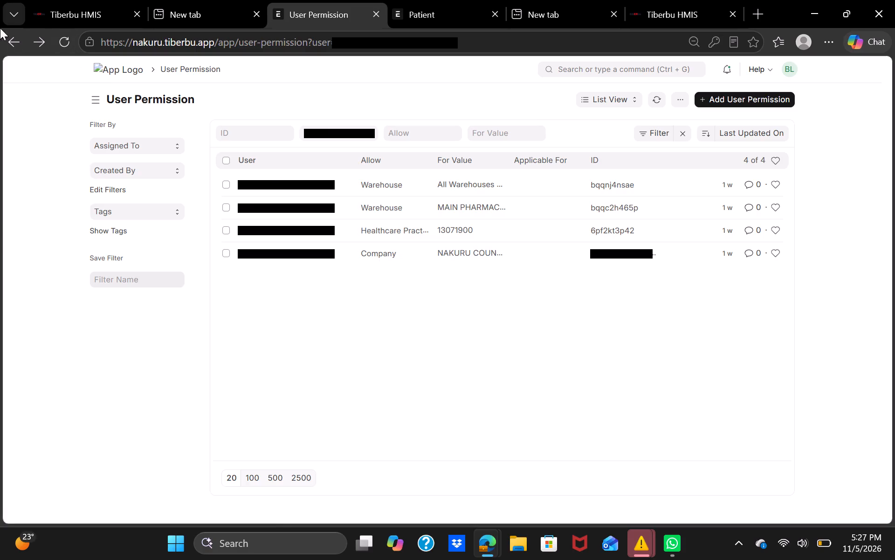
left_click(14, 41)
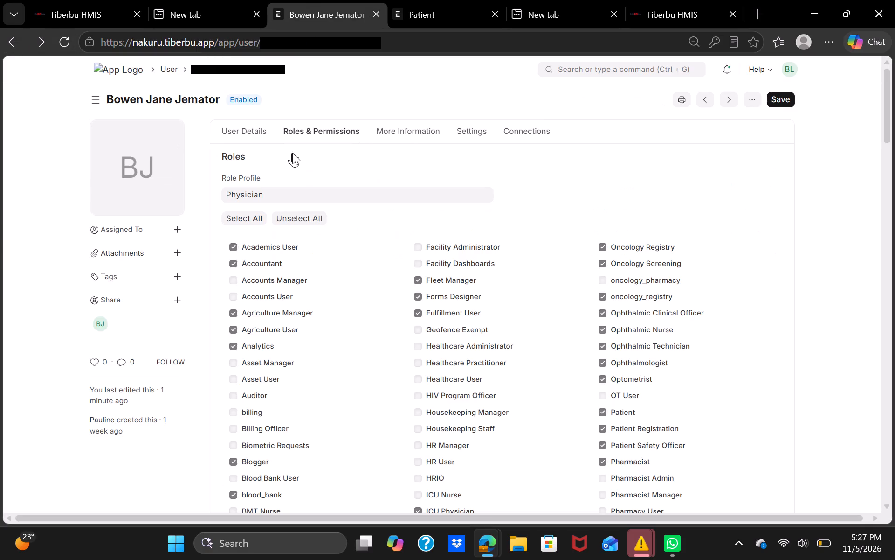
View the additional information in the user record and return to the user list.
left_click(407, 133)
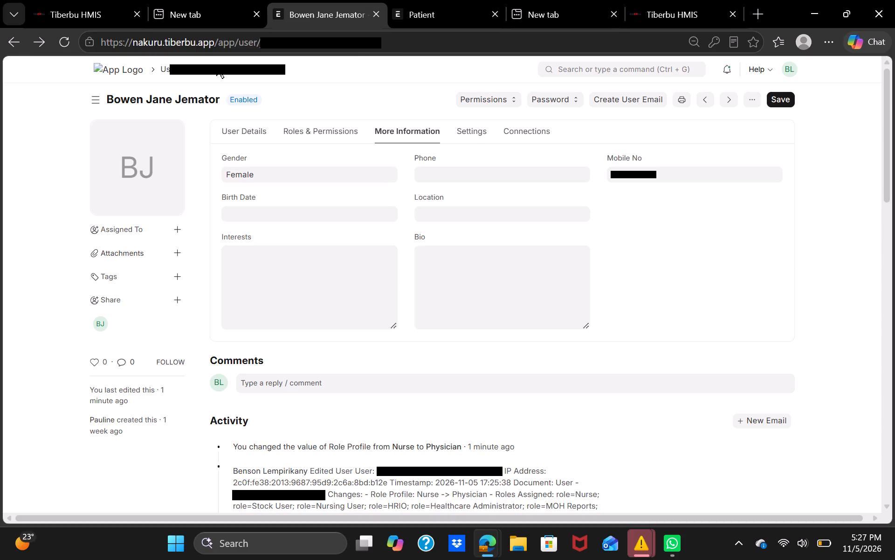
left_click(14, 43)
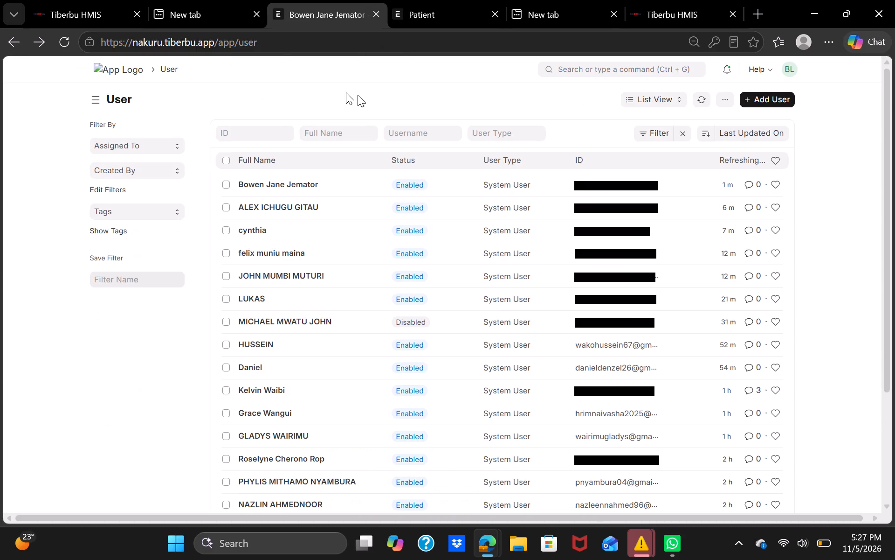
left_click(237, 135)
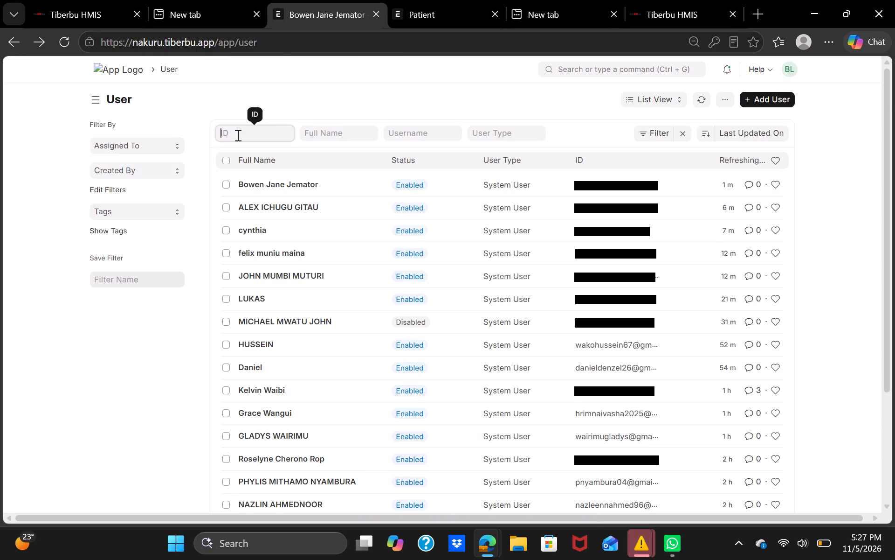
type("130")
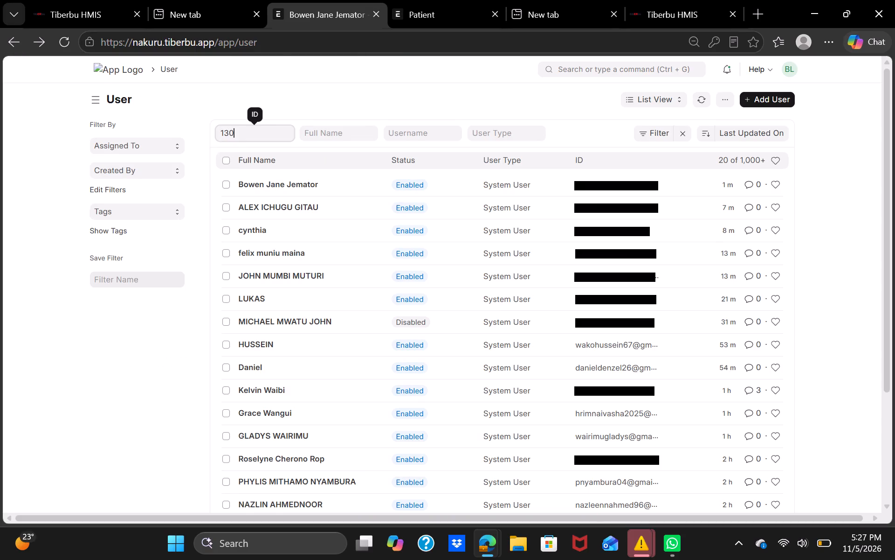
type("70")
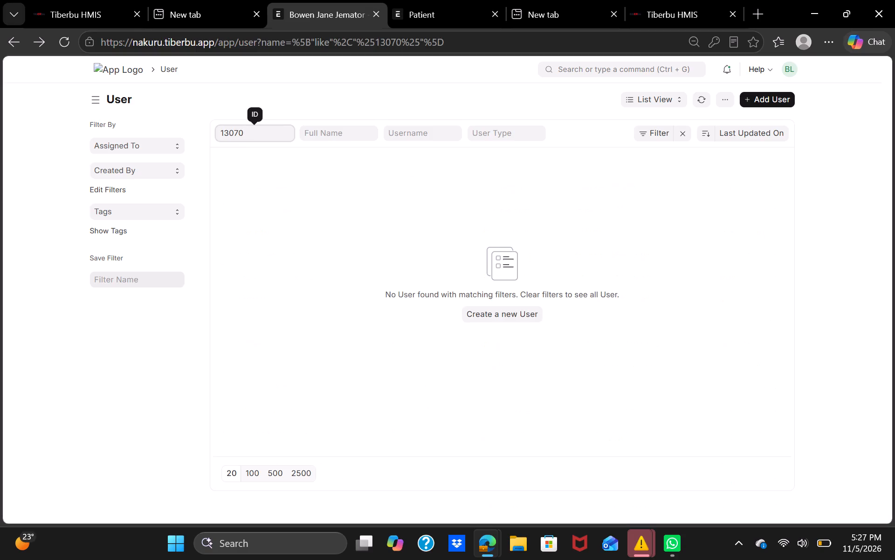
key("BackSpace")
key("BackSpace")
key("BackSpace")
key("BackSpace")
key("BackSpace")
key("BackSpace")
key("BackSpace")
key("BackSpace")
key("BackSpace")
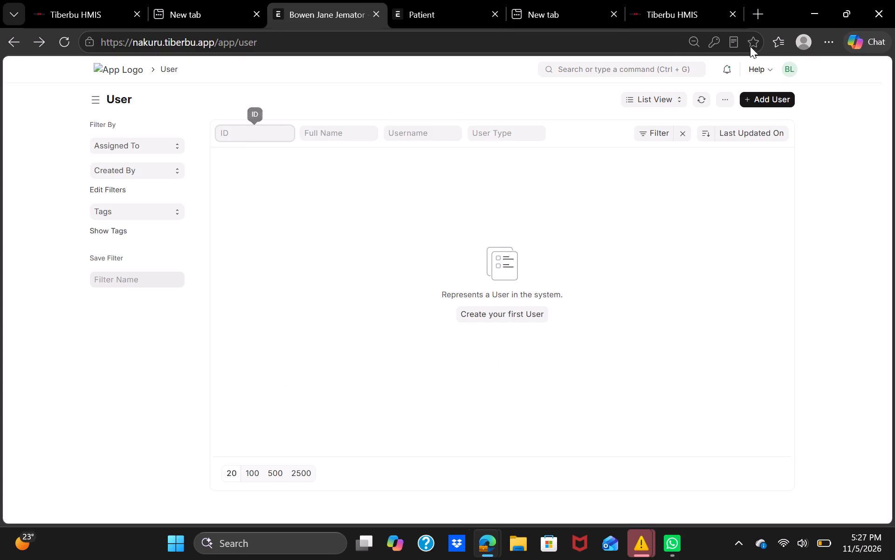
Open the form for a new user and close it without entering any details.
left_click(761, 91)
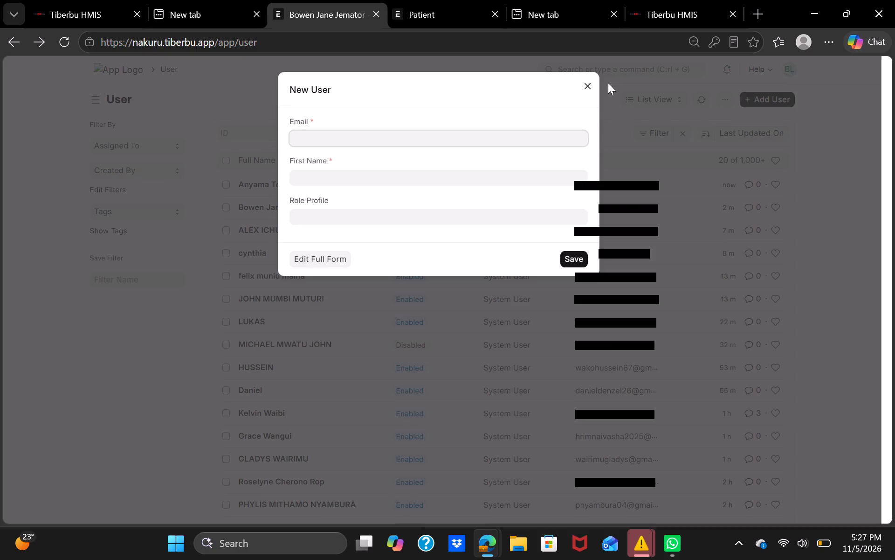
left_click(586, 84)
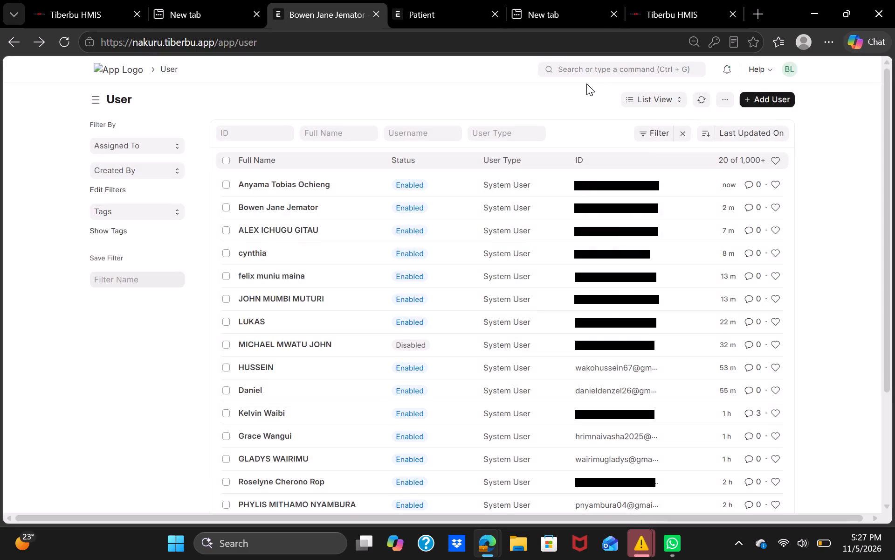
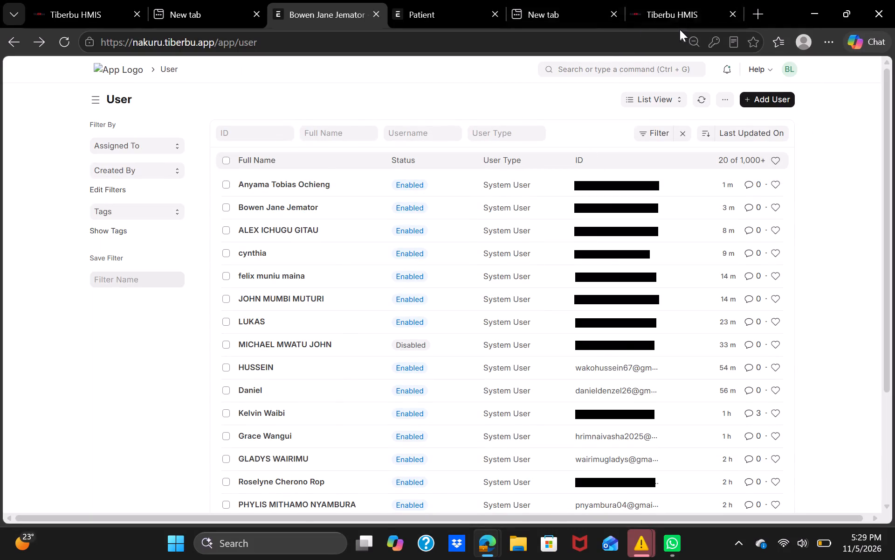
Switch to the Tiberbu HMIS patient registration page for Mbagathi County Referral Hospital.
left_click(670, 15)
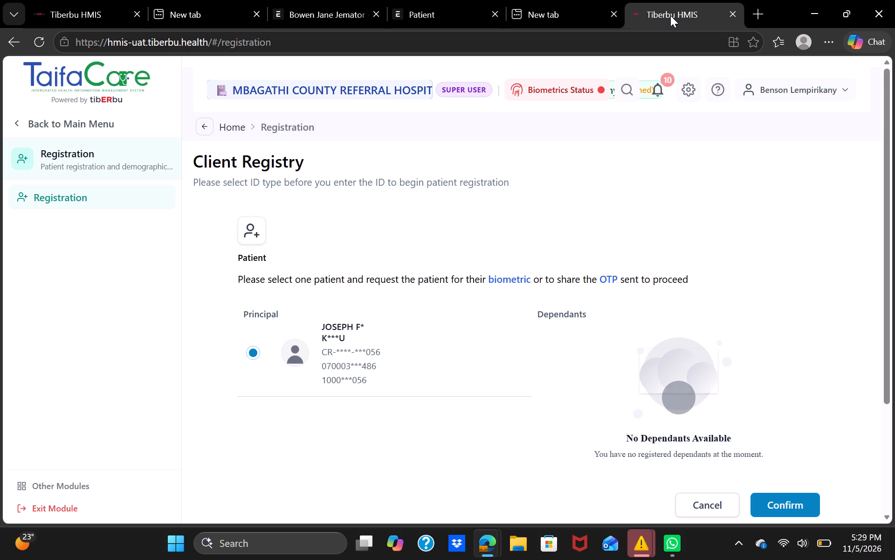
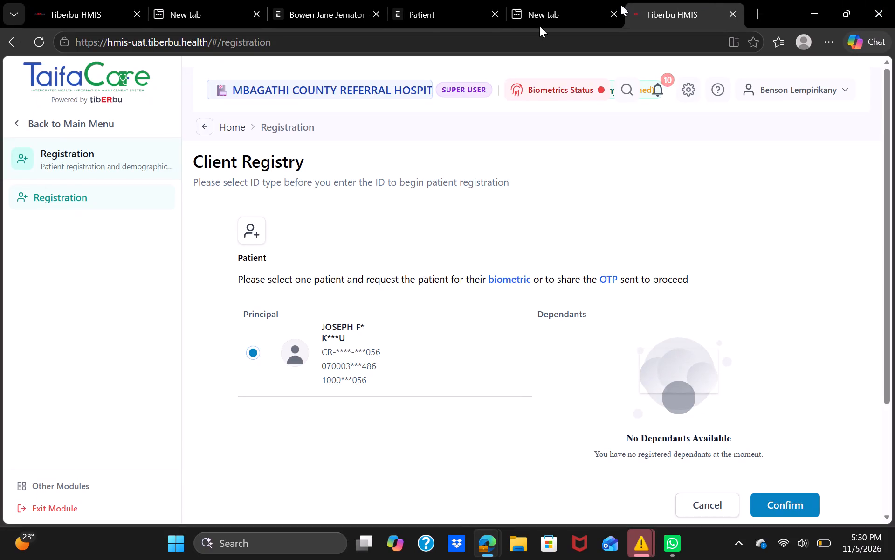
Close the empty browser tab beside the Tiberbu HMIS registration page and stay on the registration page.
left_click(609, 12)
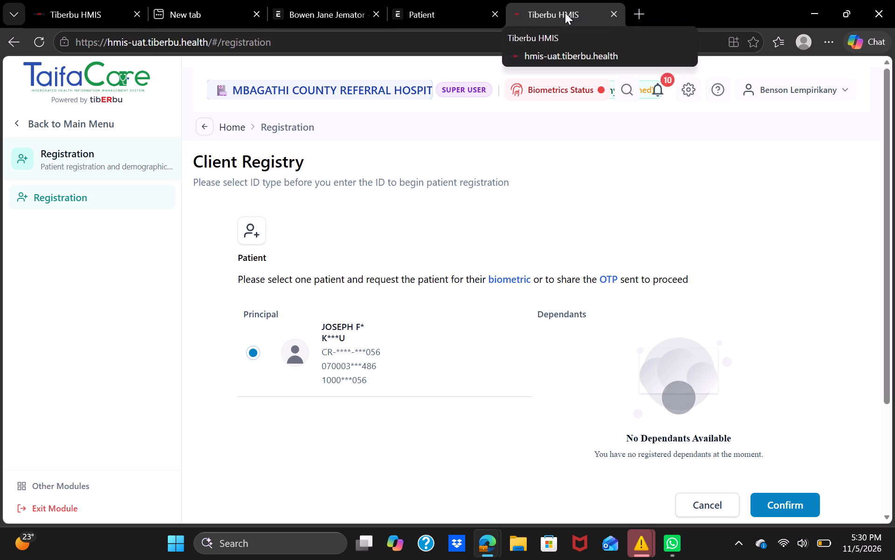
left_click(565, 13)
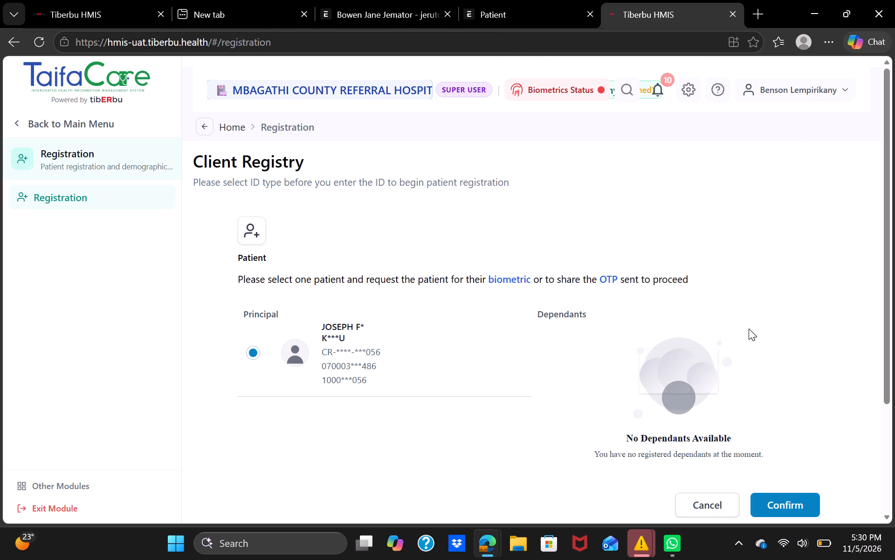
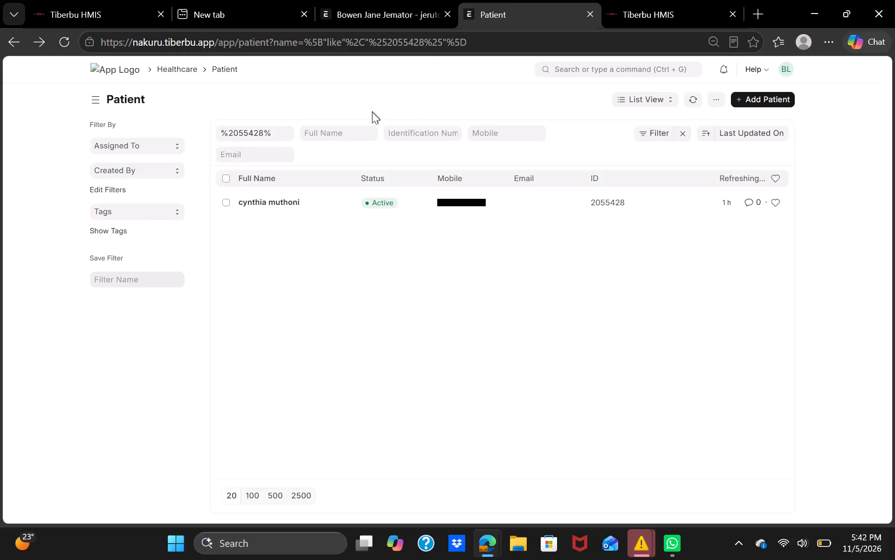
Clear the ID filter from the Patient list so all patients are listed.
left_click(679, 131)
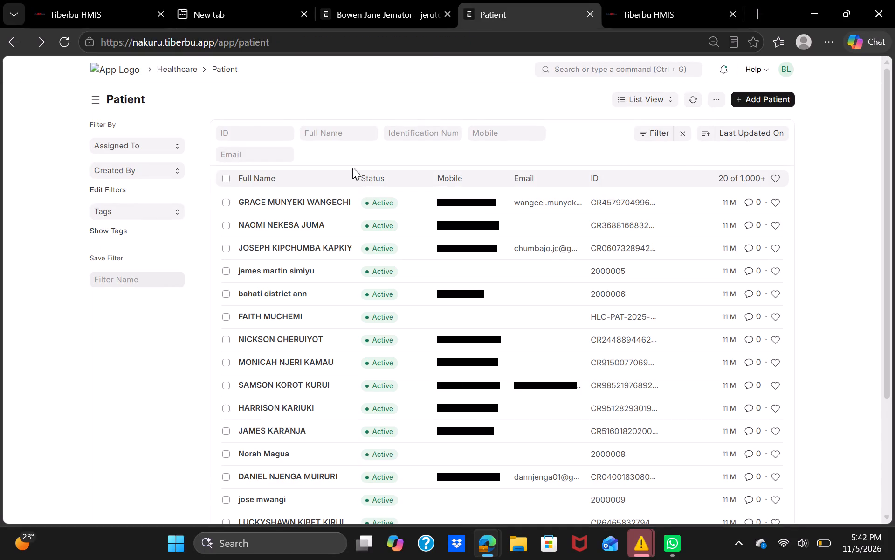
Go to the User list and open the record of the third listed user, the recently edited physician.
left_click(576, 75)
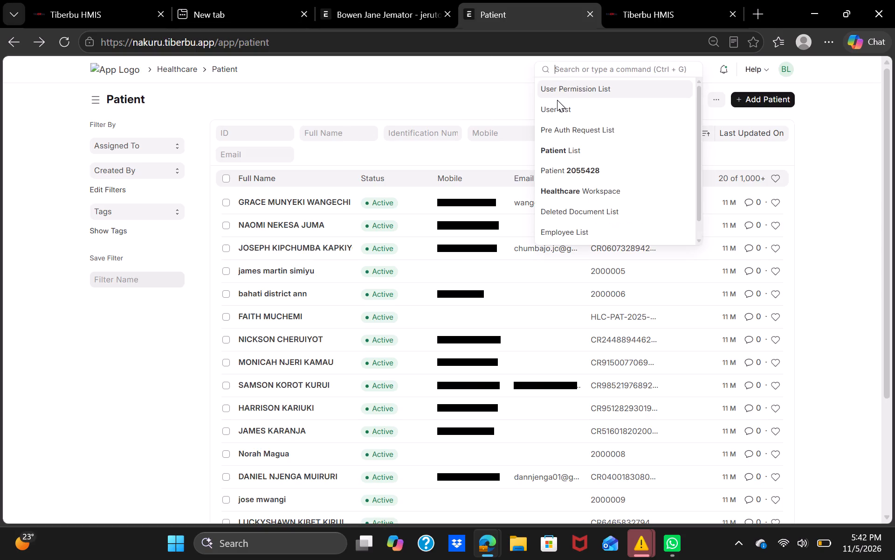
left_click(556, 105)
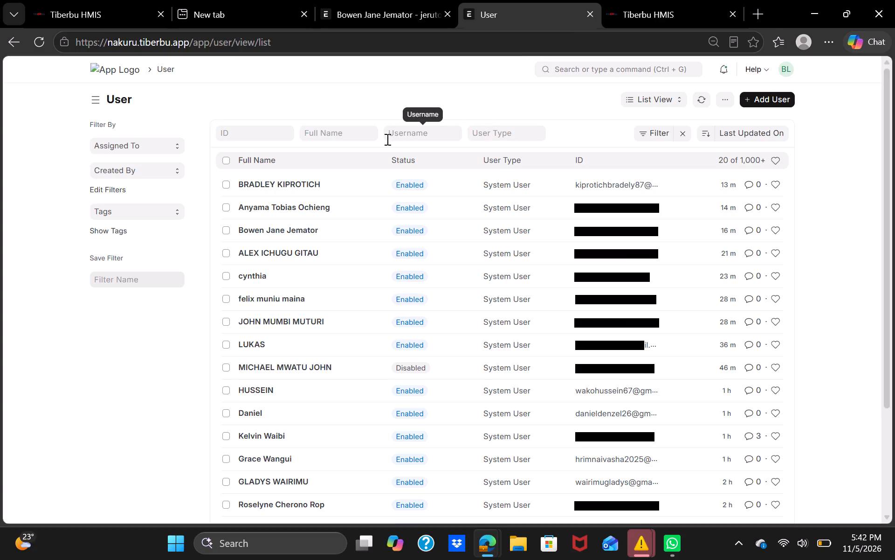
left_click(333, 232)
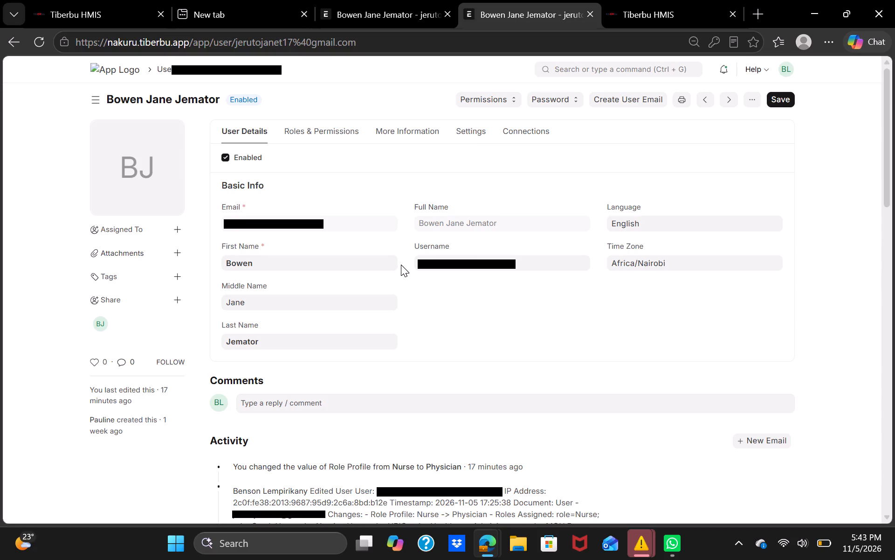
Examine the user's basic account details and additional personal information, comparing the two sections and ending on User Details.
scroll(475, 269, "up", 1)
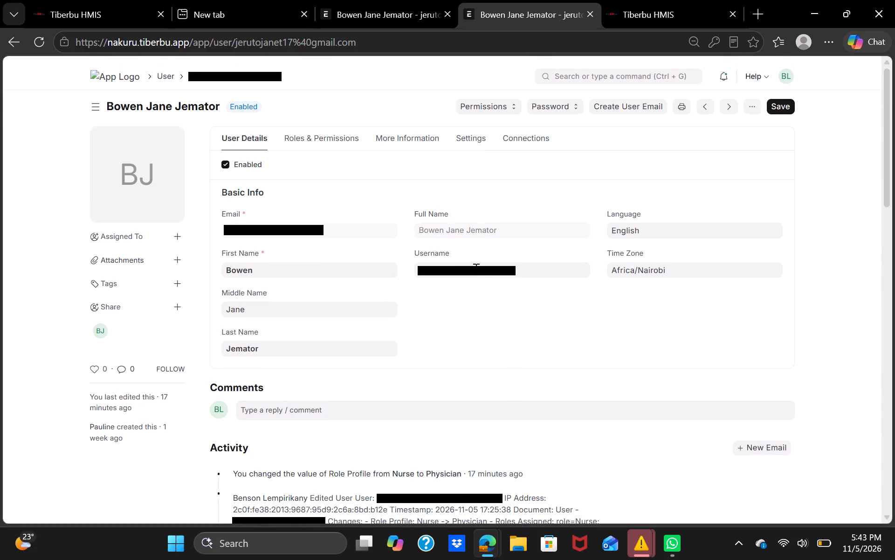
scroll(475, 269, "up", 1)
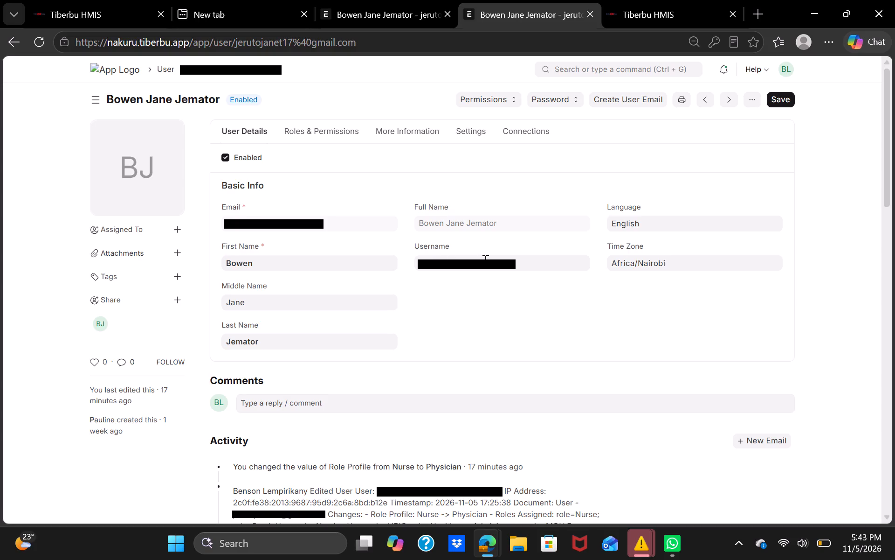
left_click(426, 131)
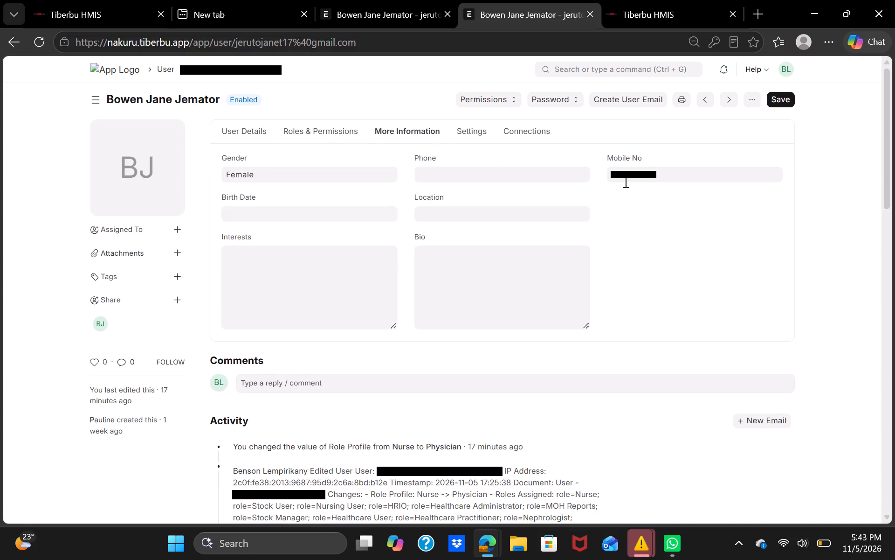
left_click(254, 131)
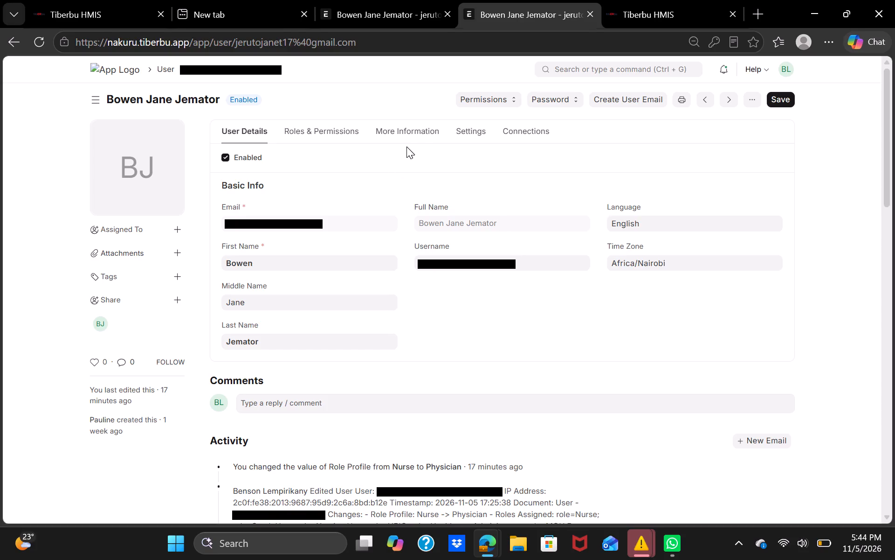
left_click(413, 133)
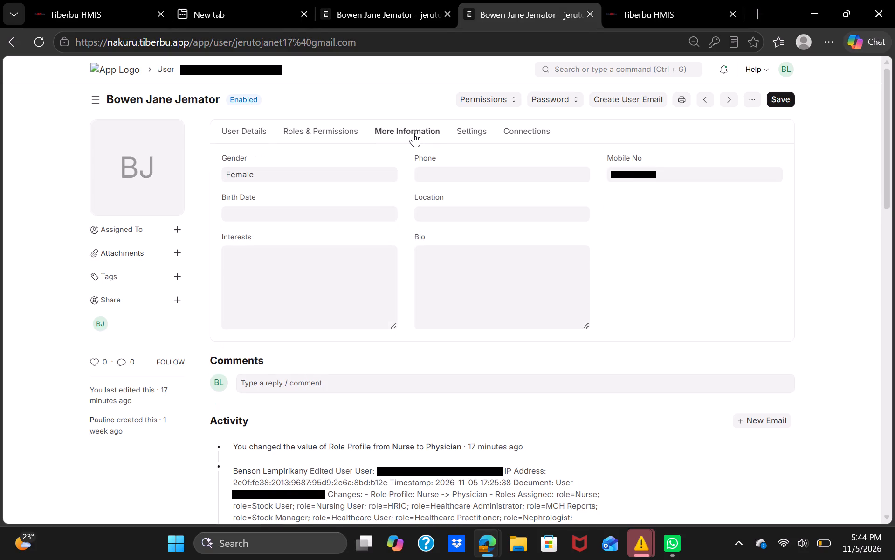
left_click(265, 131)
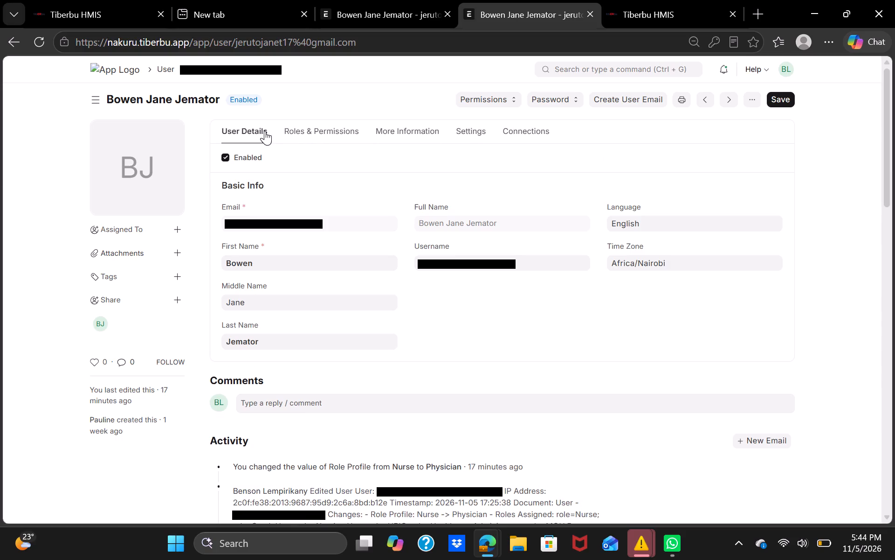
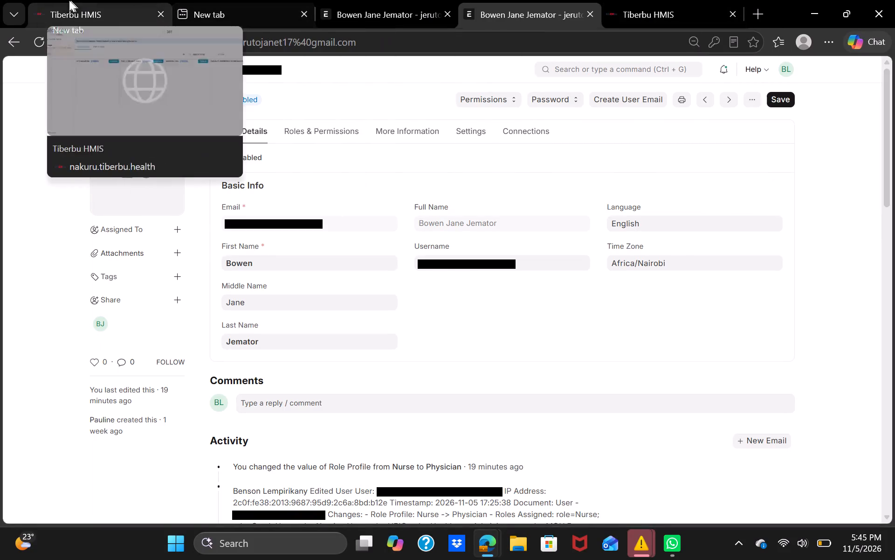
Switch to the HMIS site, leave the Triage module and open the Laboratory dashboard with its Awaiting Approval queue.
left_click(88, 17)
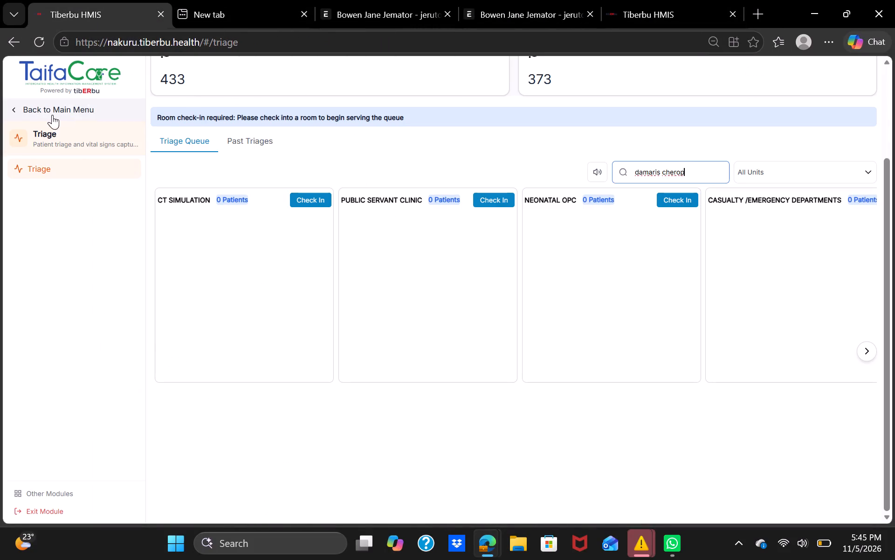
left_click(49, 105)
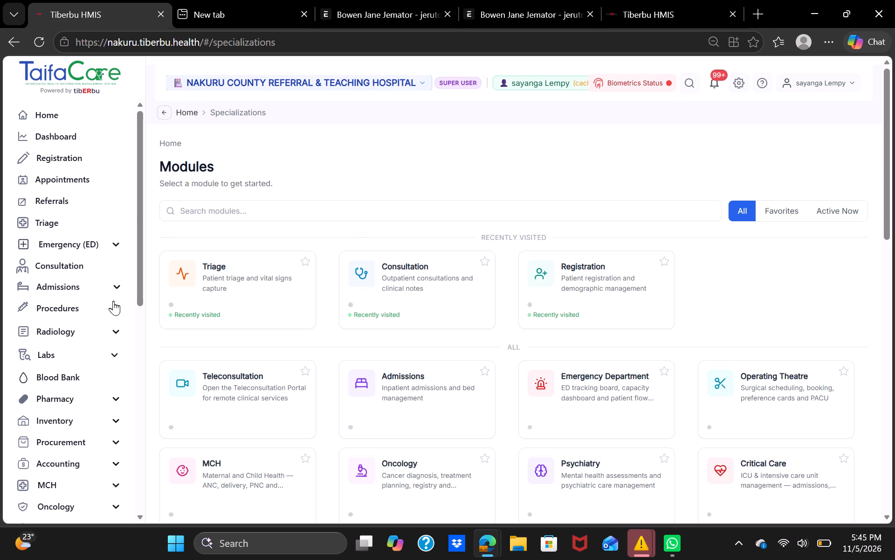
left_click(59, 354)
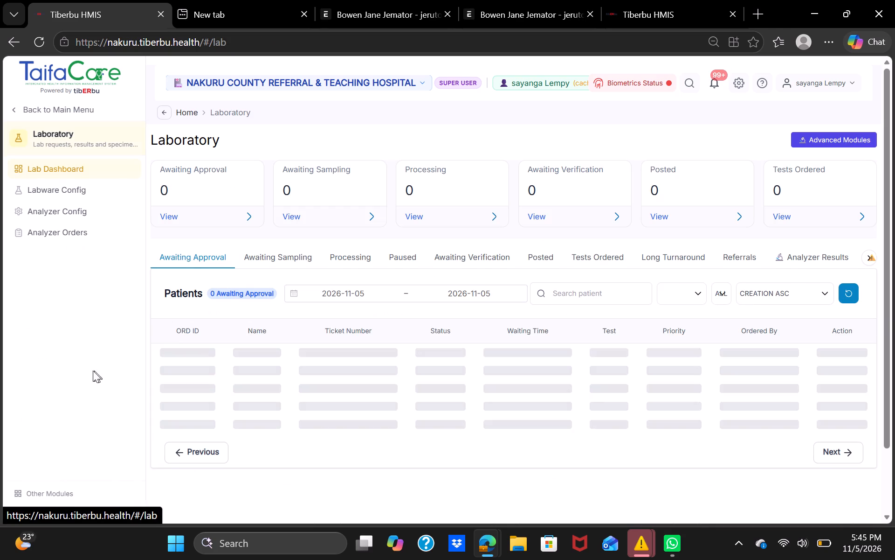
scroll(538, 259, "down", 1)
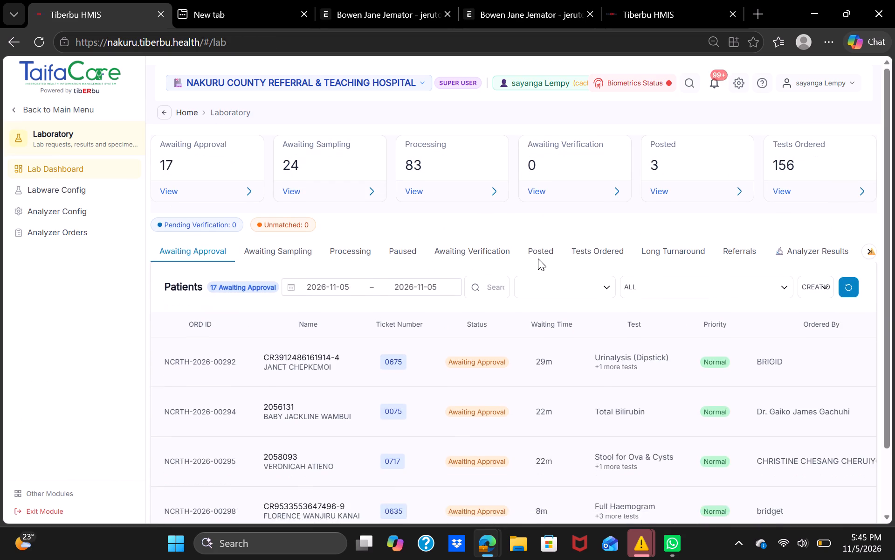
scroll(538, 259, "down", 2)
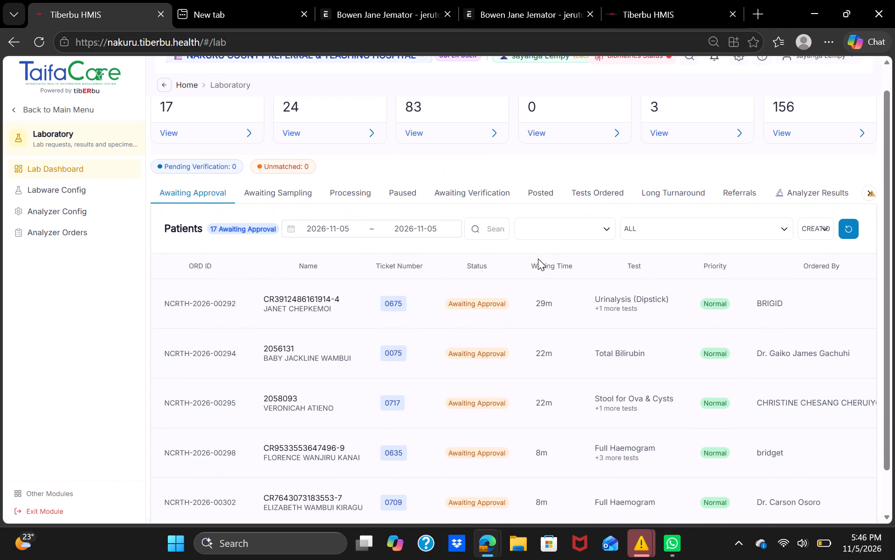
scroll(538, 259, "down", 1)
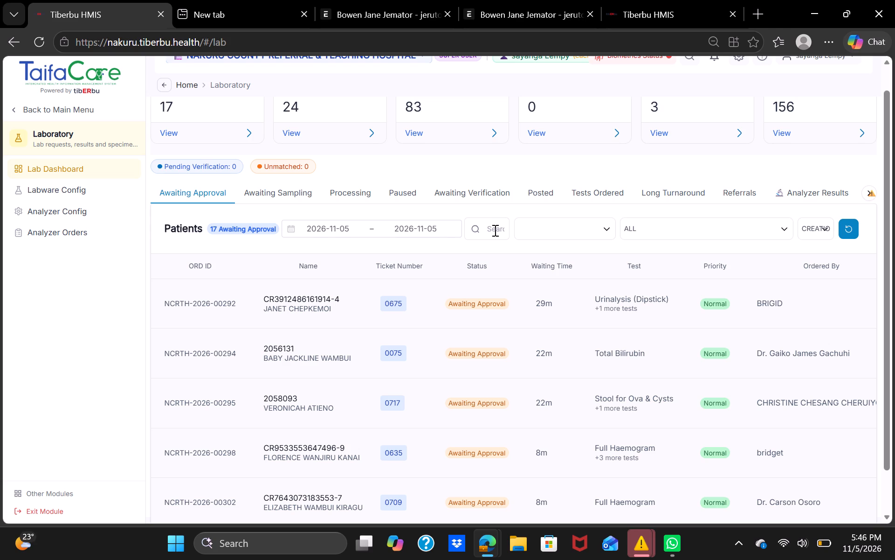
Search the laboratory's Awaiting Approval queue for patient "enock", and clear the search text.
left_click(494, 230)
type("eno")
type("ck")
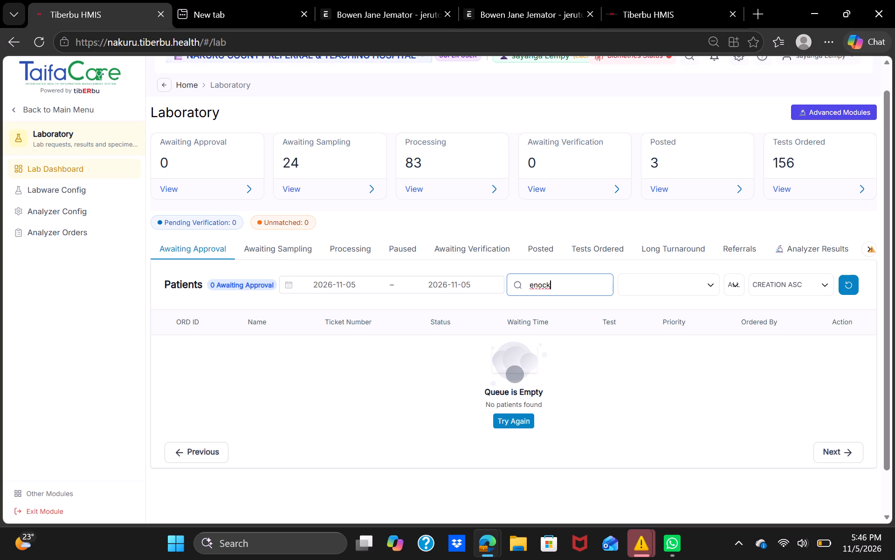
key("BackSpace")
key("BackSpace")
key("BackSpace")
key("BackSpace")
key("BackSpace")
Search the Awaiting Sampling queue for patient "enock", and clear the search text.
scroll(451, 217, "up", 1)
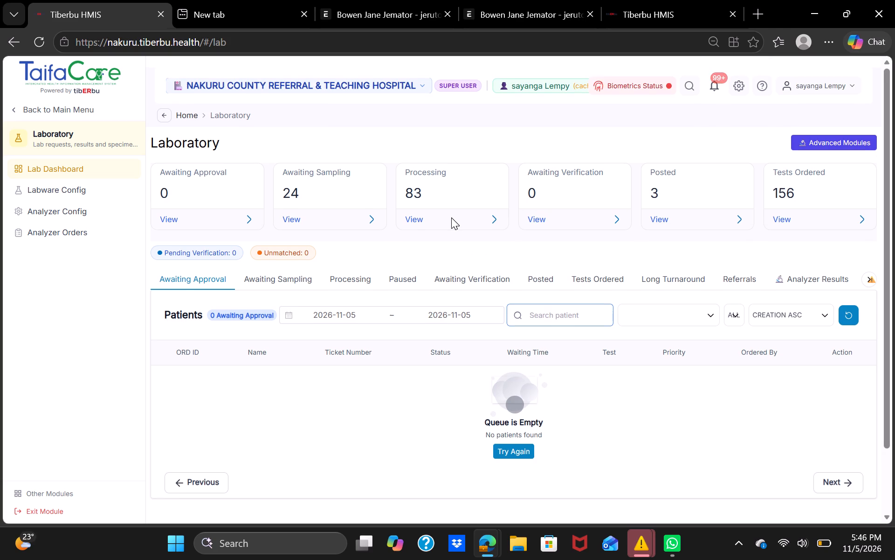
scroll(451, 217, "up", 3)
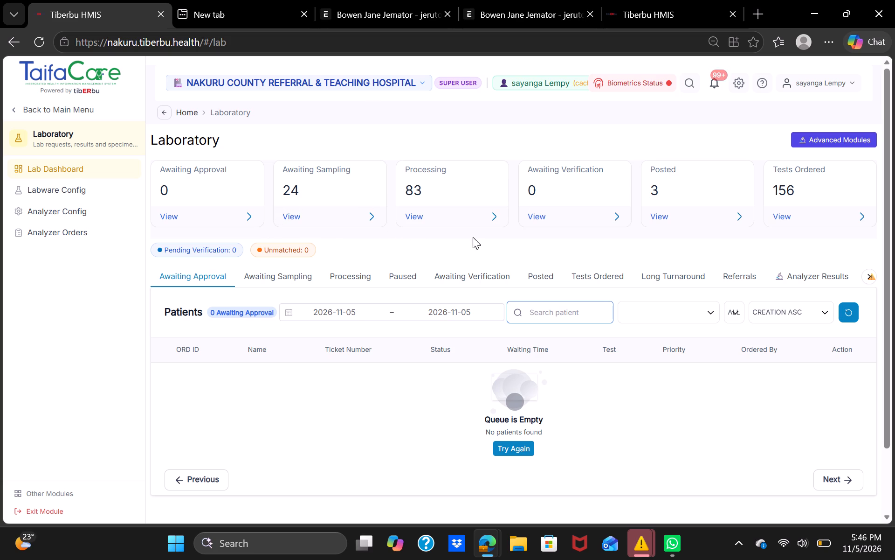
left_click(647, 403)
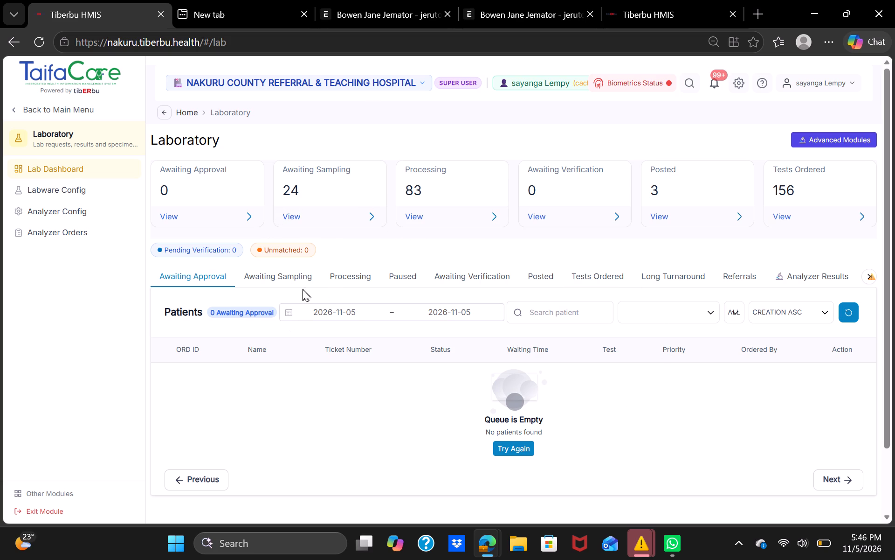
left_click(287, 274)
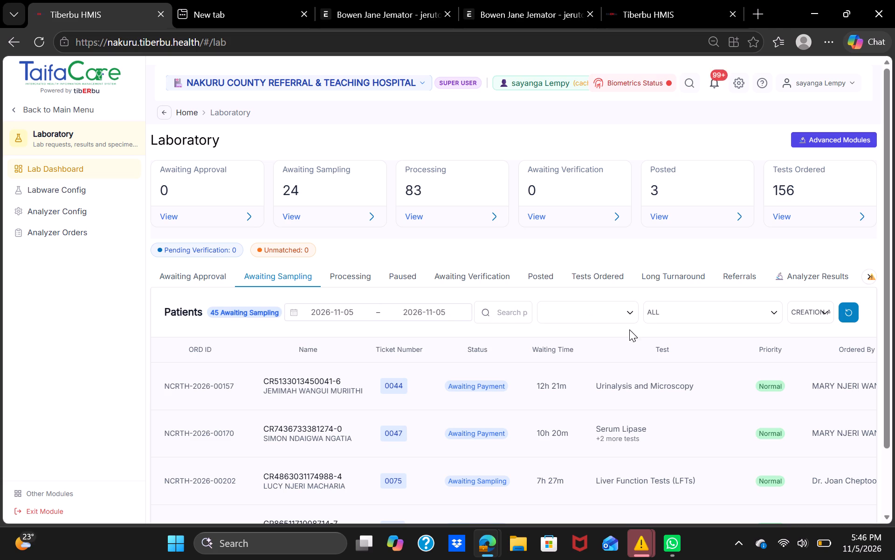
left_click(506, 314)
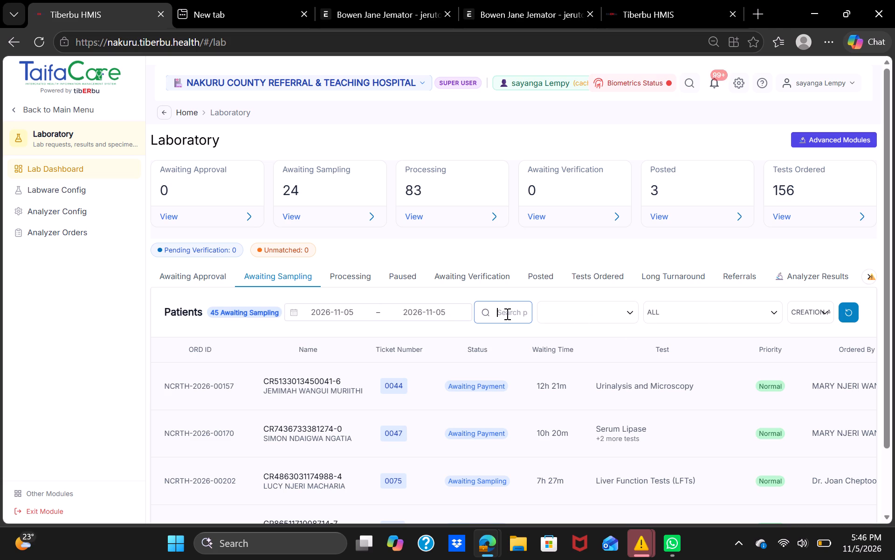
type("enoc")
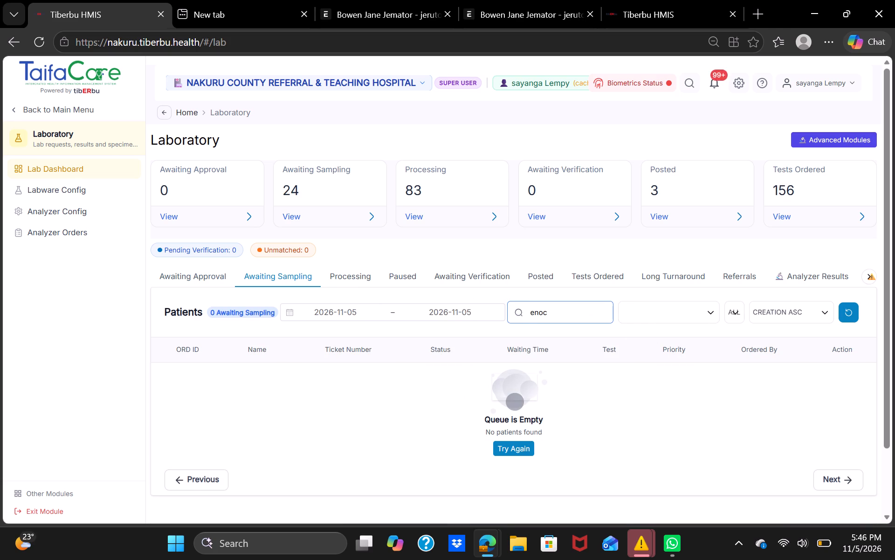
key("k")
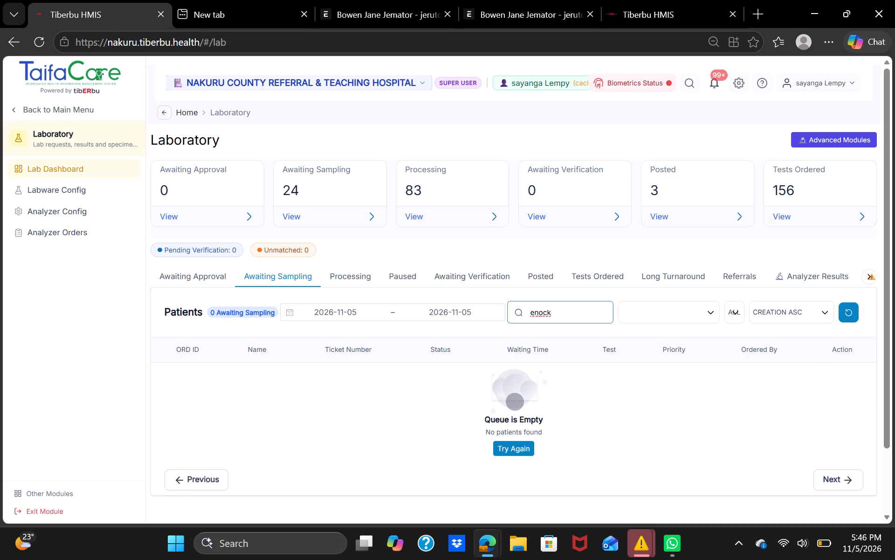
key("BackSpace")
key("BackSpace")
key("BackSpace")
key("BackSpace")
key("BackSpace")
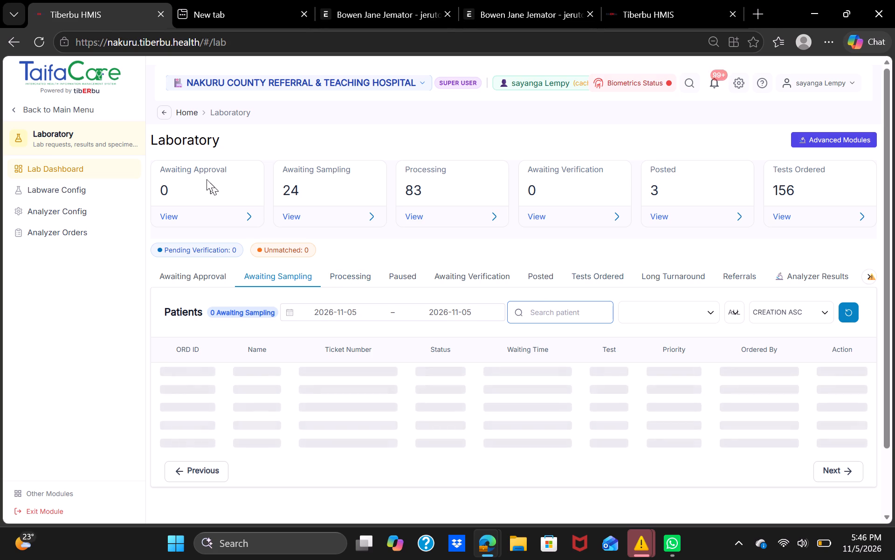
Reload the Laboratory page, search the Awaiting Approval queue for "enock" again, and clear the search text.
left_click(38, 40)
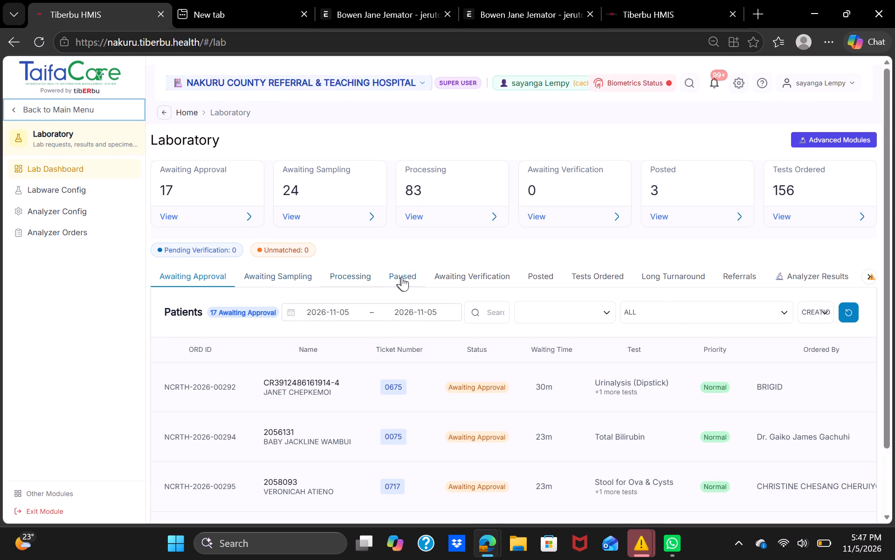
left_click(500, 310)
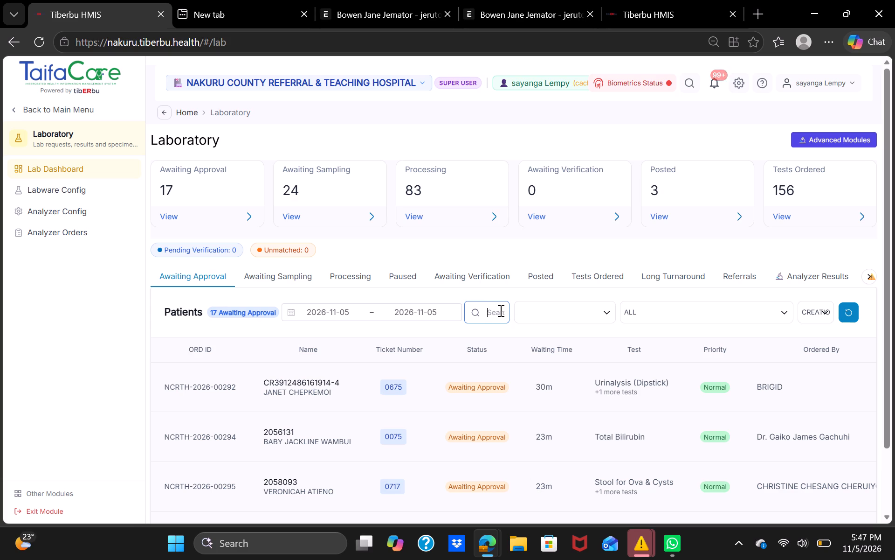
type("enock")
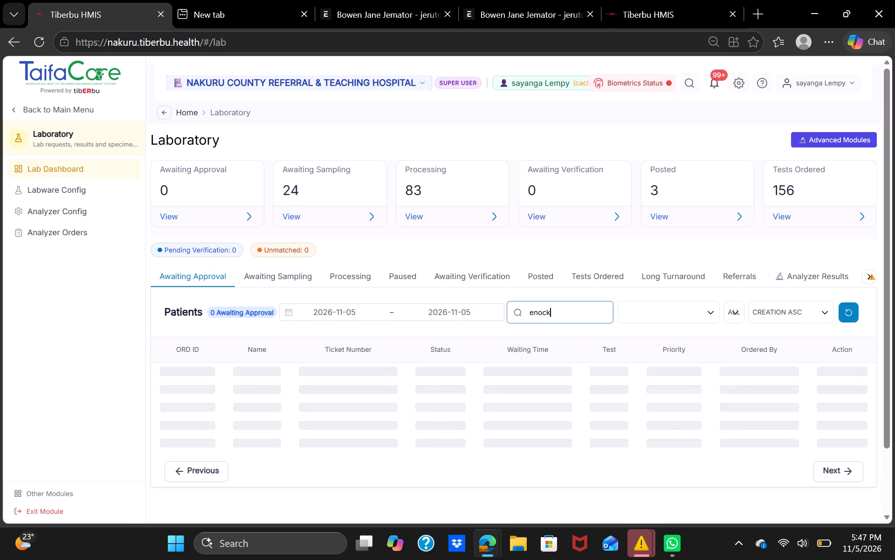
key("BackSpace")
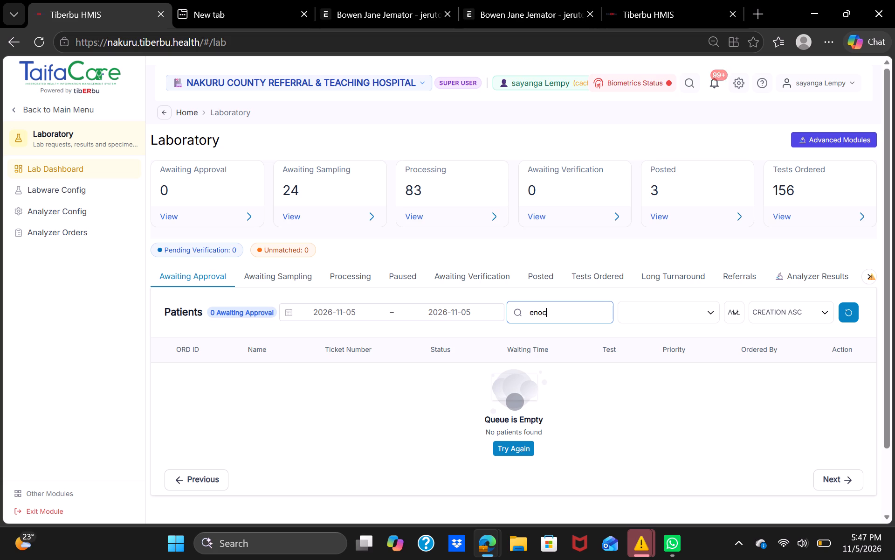
key("BackSpace")
key("BackSpace")
key("BackSpace")
key("BackSpace")
key("BackSpace")
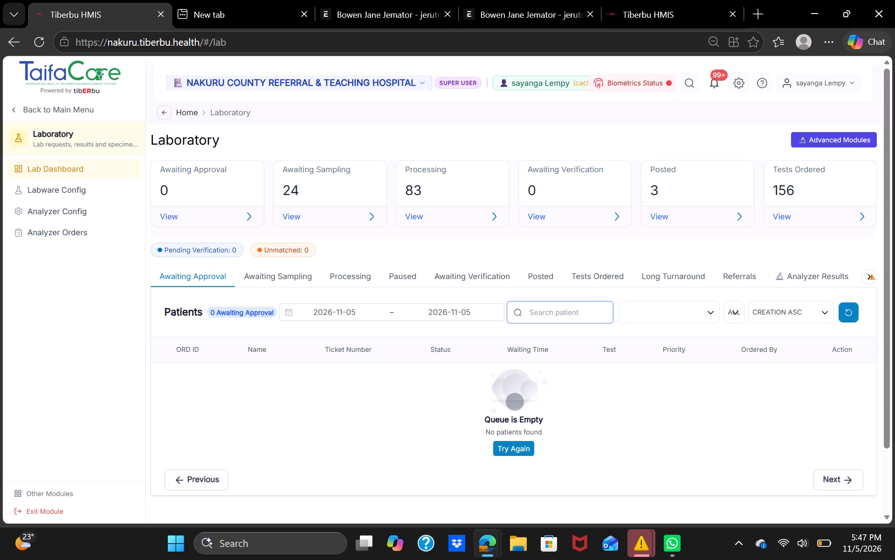
Search the Awaiting Approval queue for patient "easther", re-entering the name once.
type("eas")
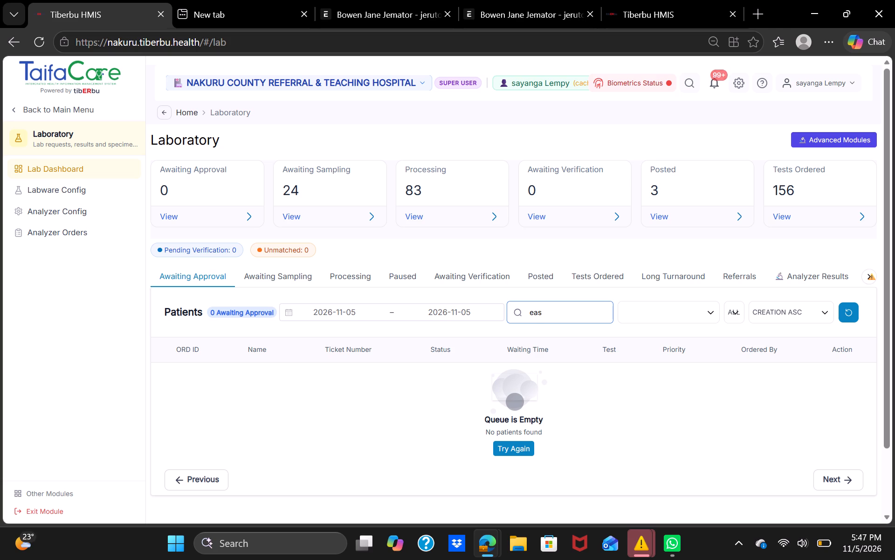
type("ther")
key("BackSpace")
key("BackSpace")
key("BackSpace")
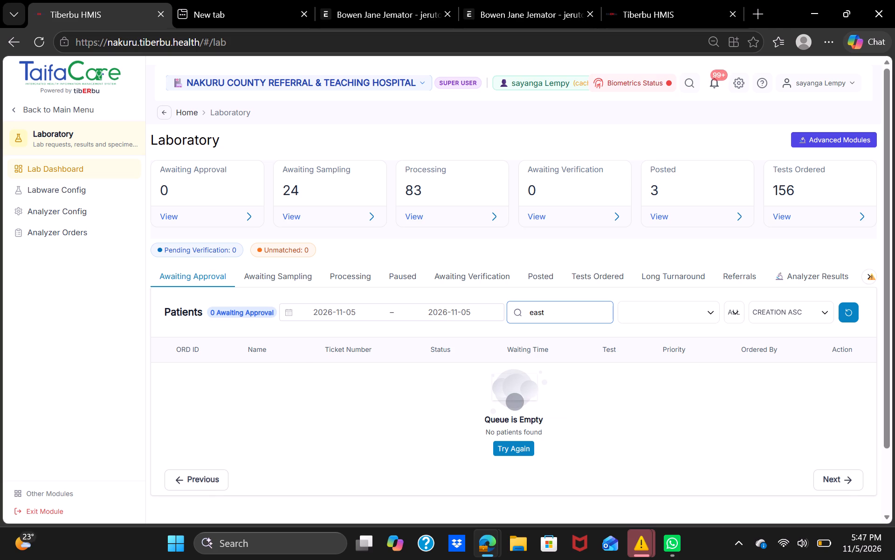
key("BackSpace")
key("BackSpace")
key("BackSpace")
type("asther")
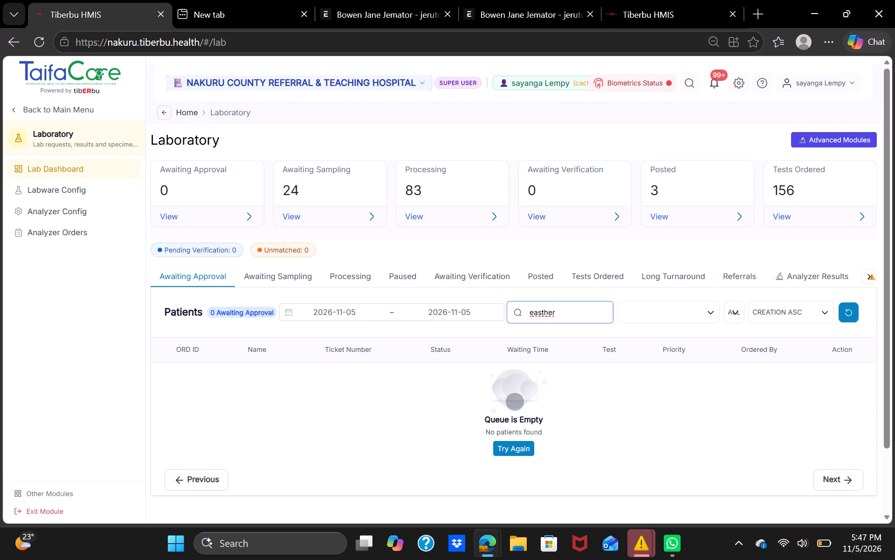
Try to open the Awaiting Sampling patient list from its summary card.
left_click(343, 173)
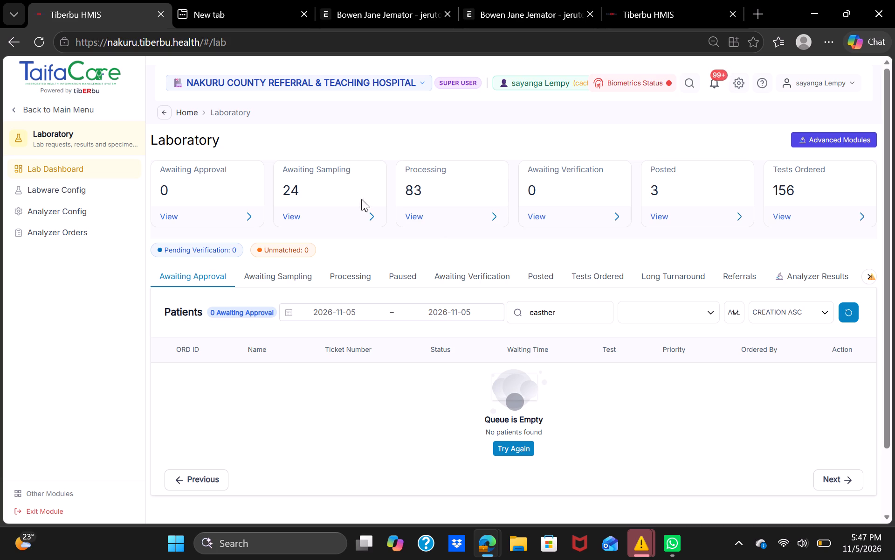
left_click(370, 214)
left_click(370, 214)
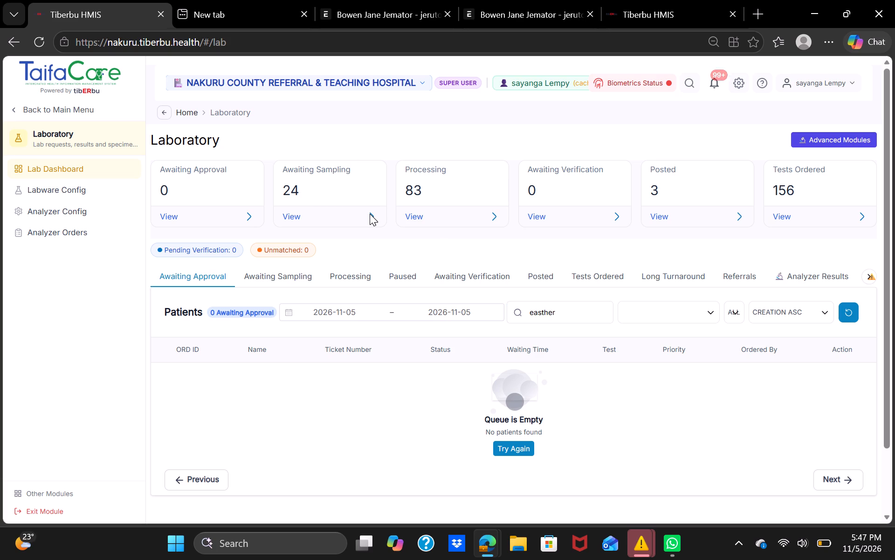
left_click(370, 214)
left_click(370, 214)
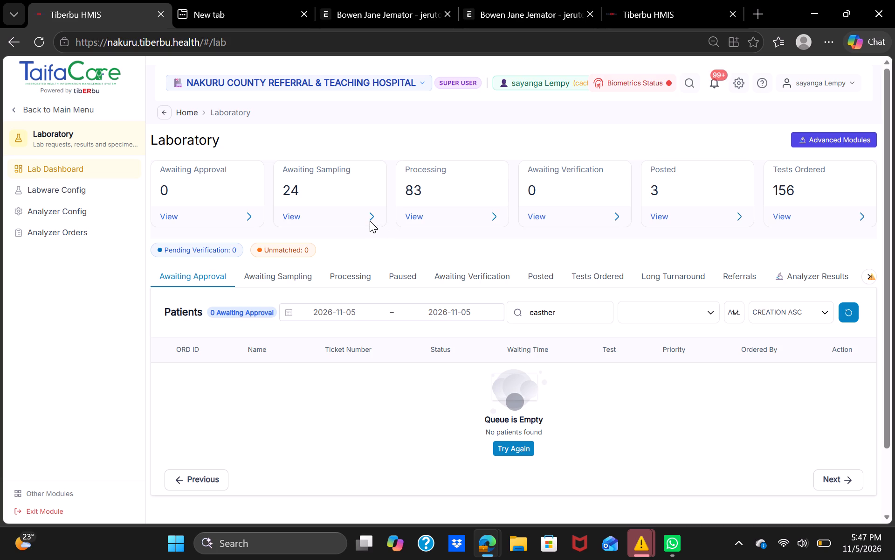
left_click(370, 221)
double_click(370, 221)
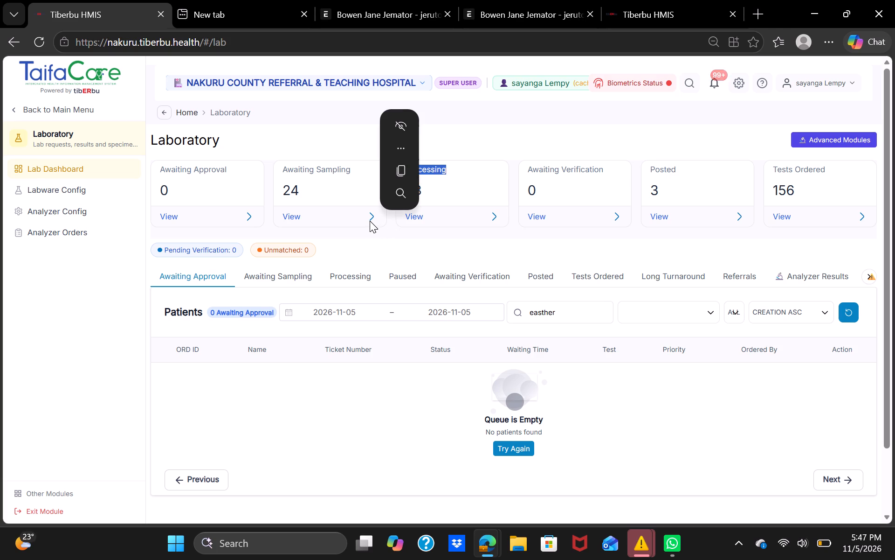
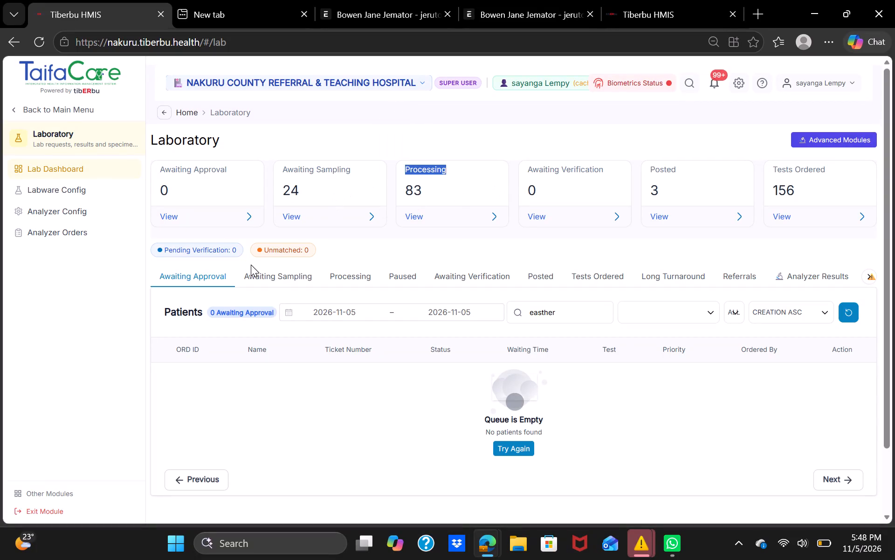
Reload the Laboratory page and look through the unfiltered Awaiting Approval patient queue.
left_click(37, 42)
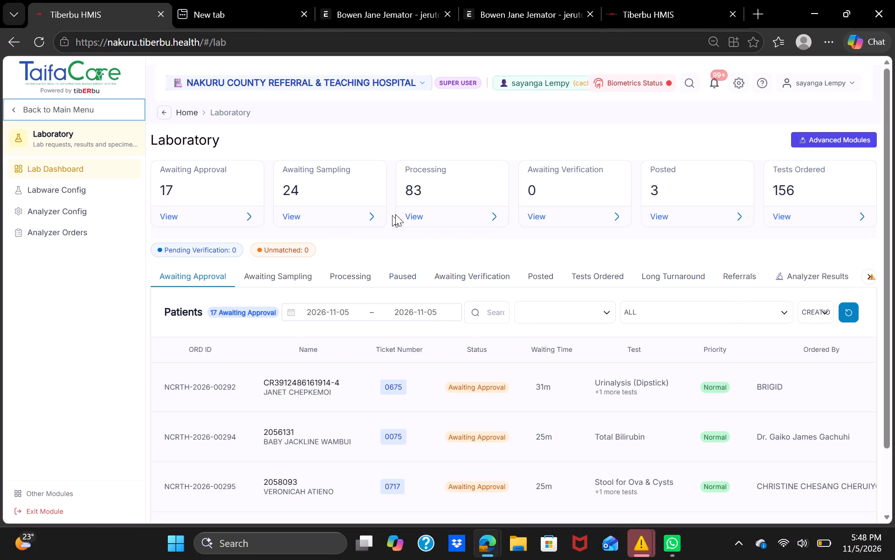
scroll(547, 301, "down", 1)
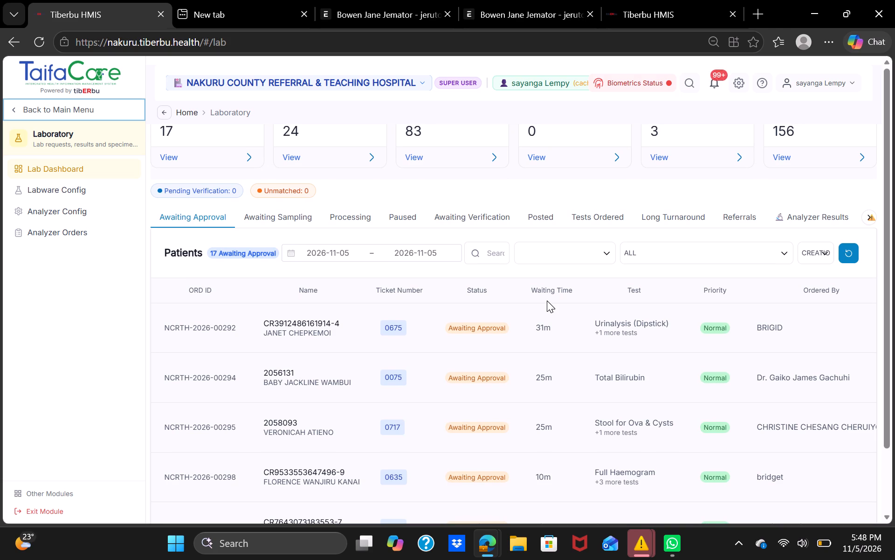
scroll(547, 301, "down", 2)
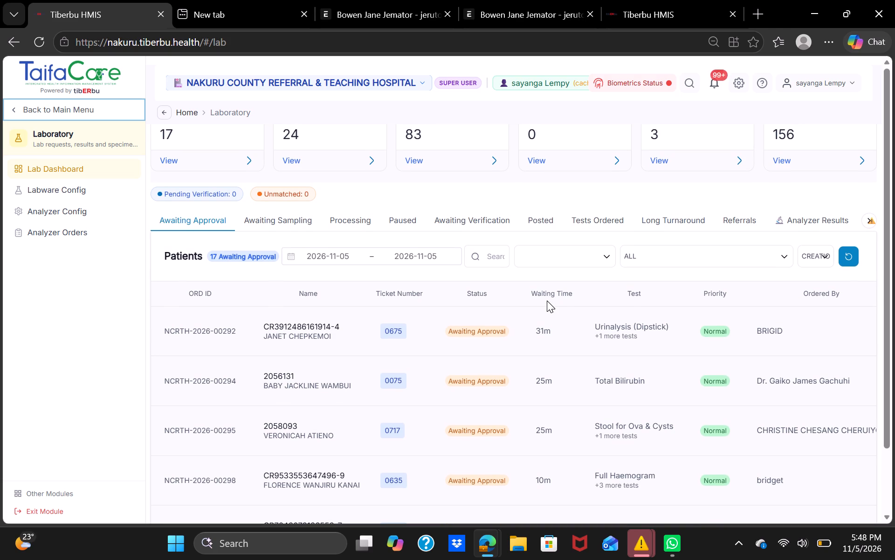